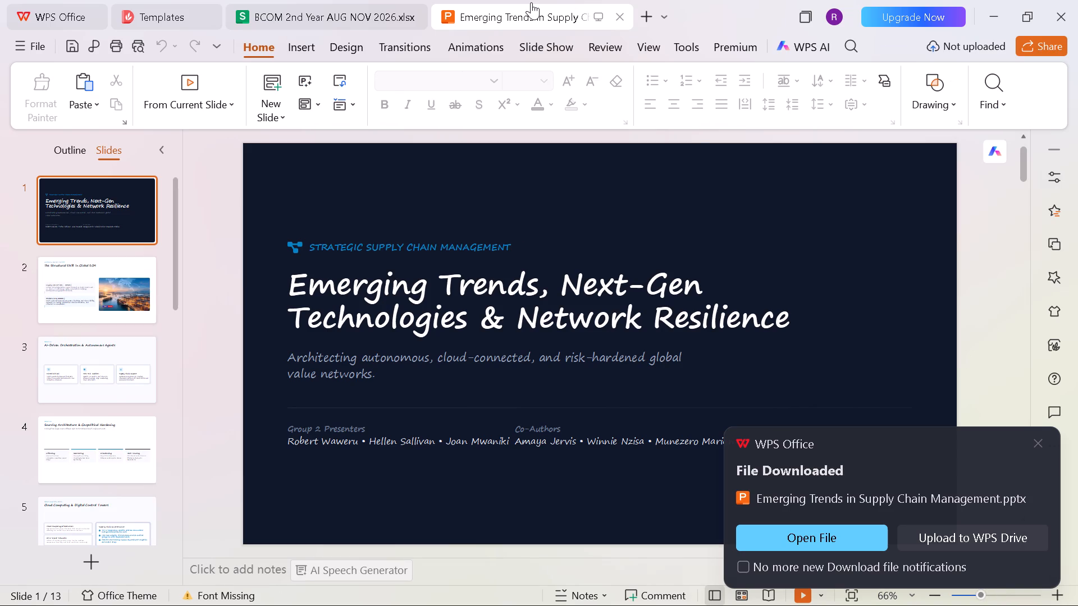
Detach the Emerging Trends presentation from the tabbed WPS Office window and snap it to one half of the screen.
drag(531, 2, 1077, 235)
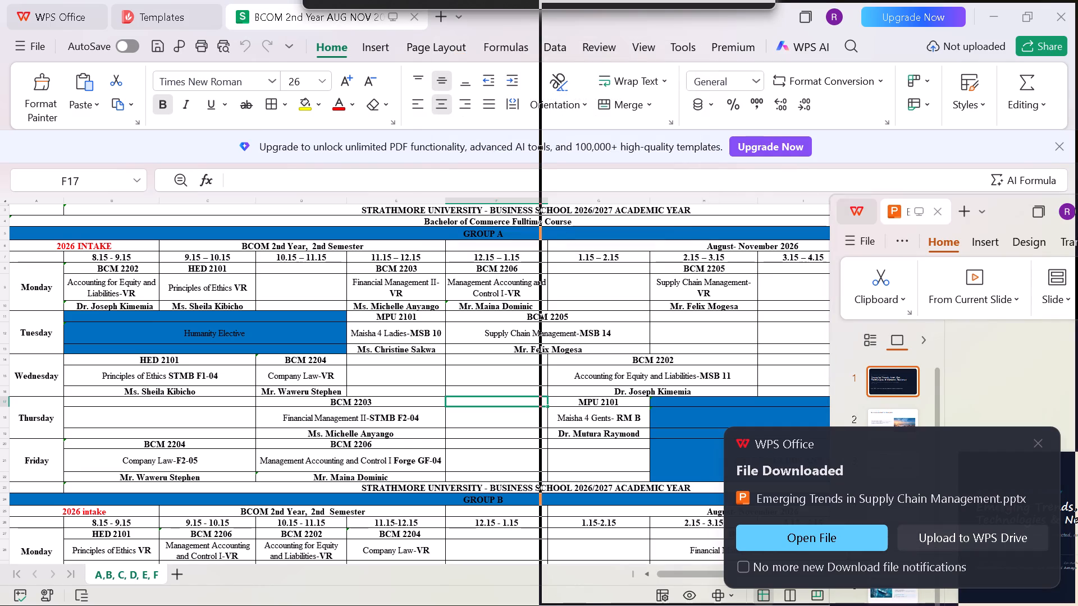
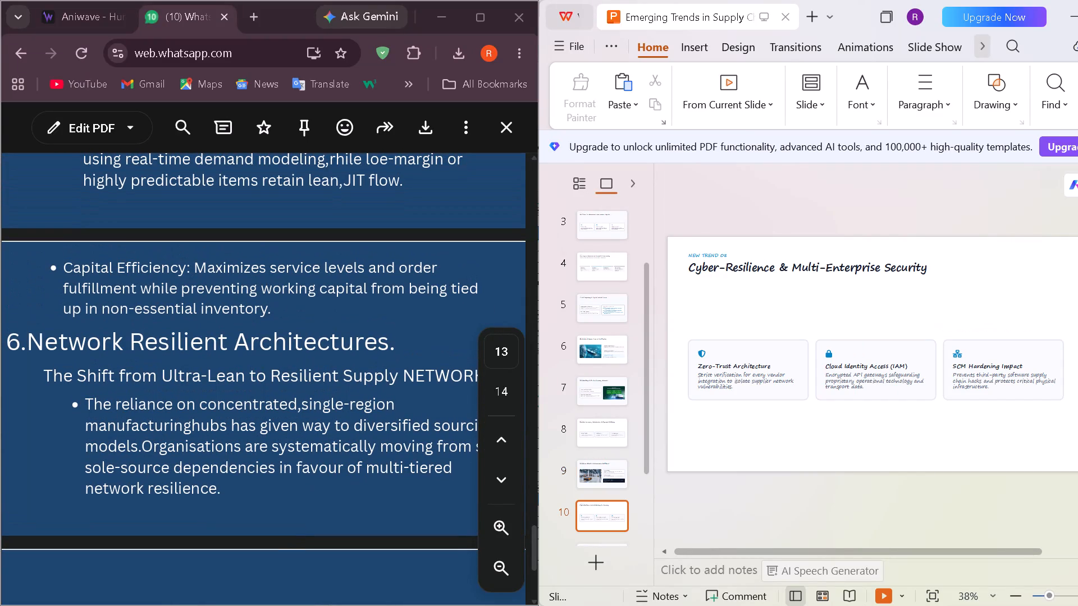
Page through the remaining slides from Cyber-Resilience & Multi-Enterprise Security to the closing Image Sources slide.
key(Right)
key(Right)
key(Right)
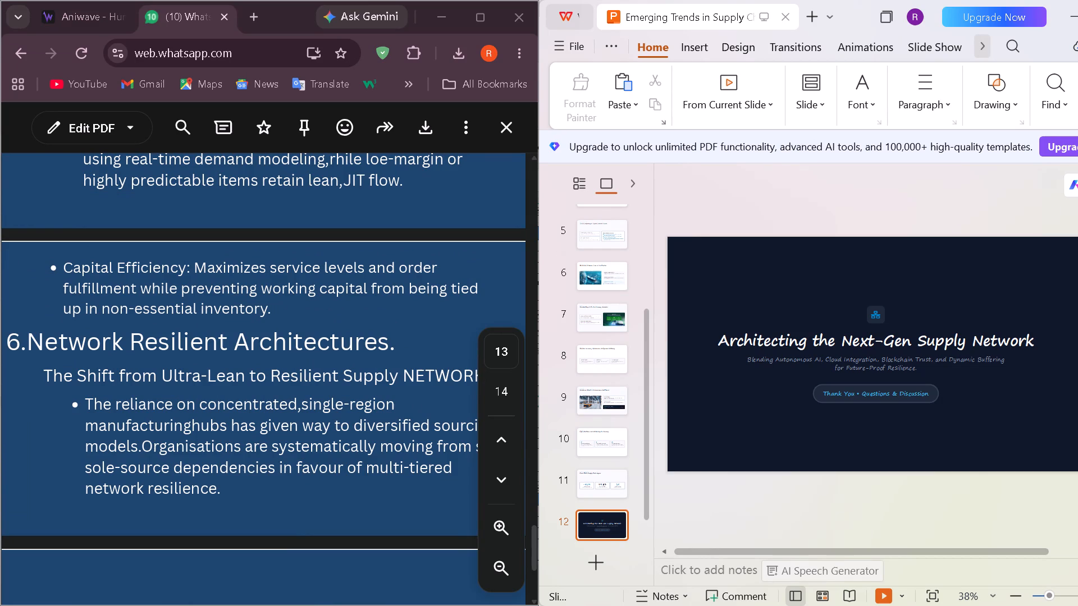
key(Right)
key(Left)
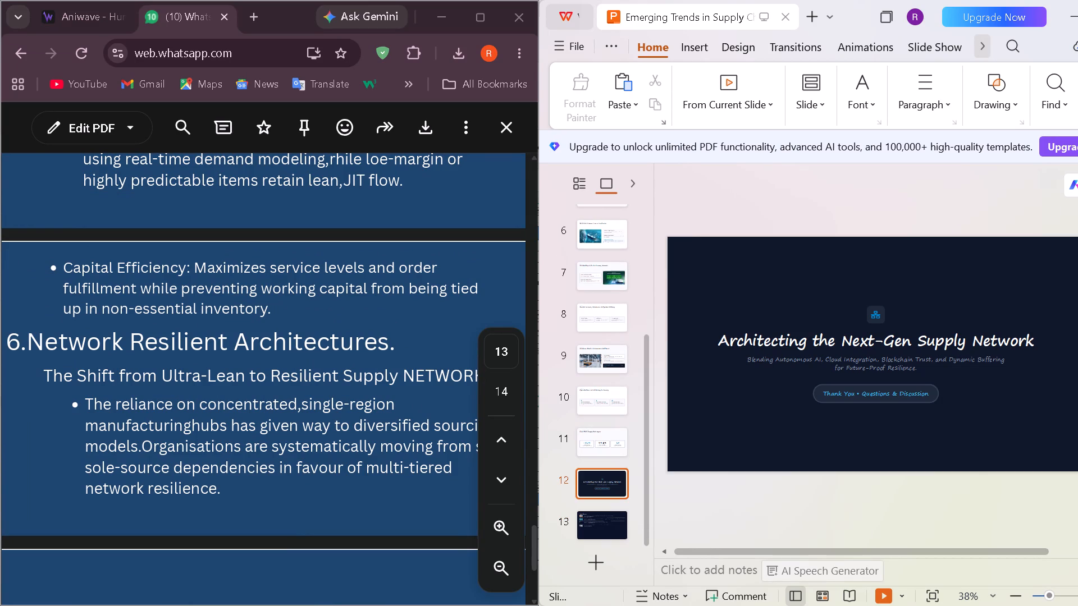
key(Right)
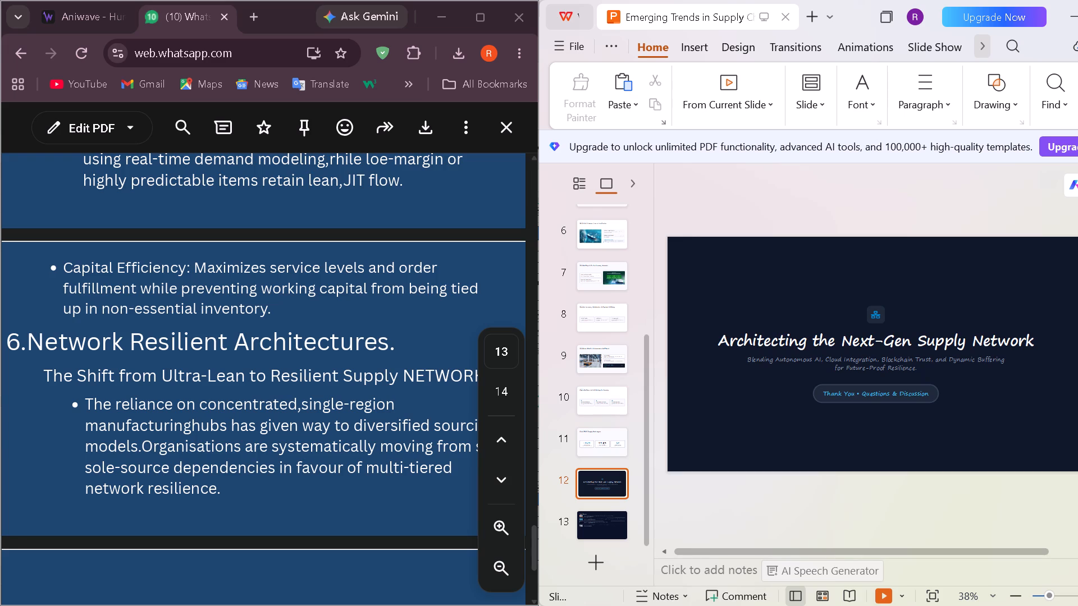
Delete the Image Sources slide at the end of the presentation.
right_click(770, 244)
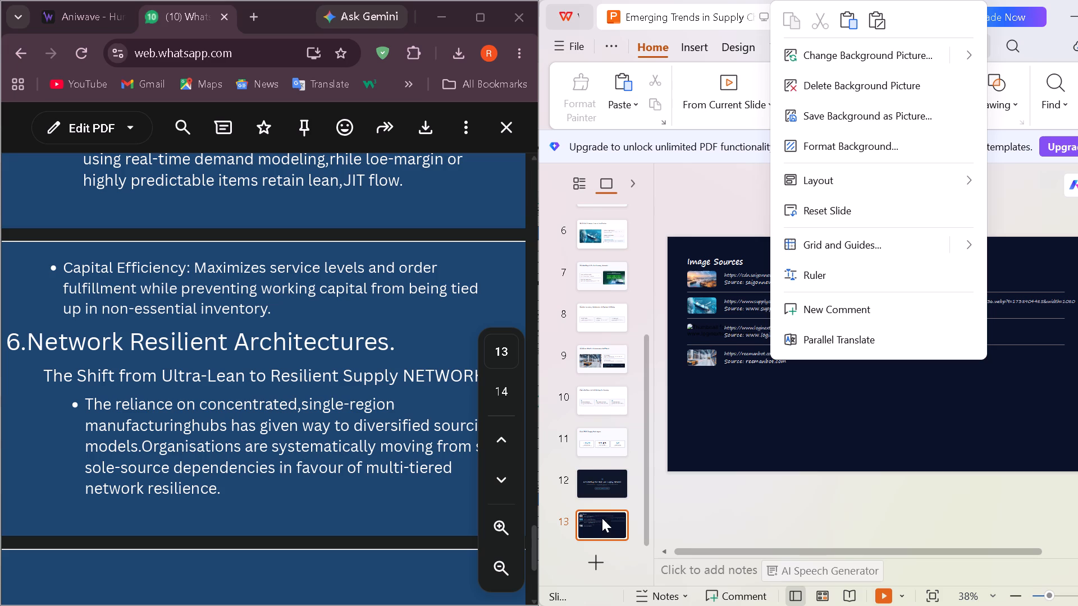
click(811, 455)
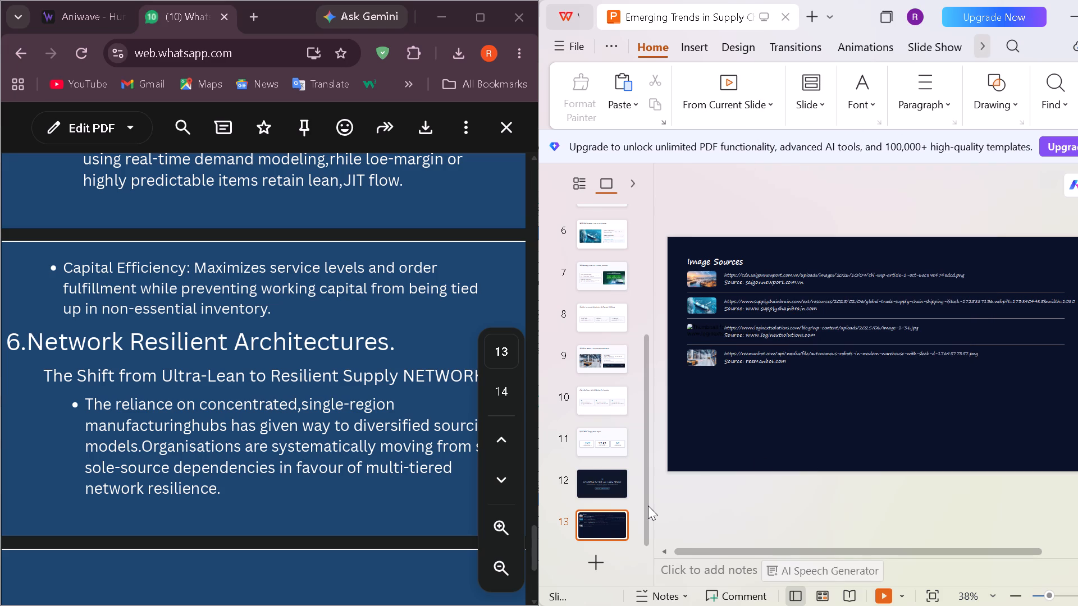
right_click(605, 516)
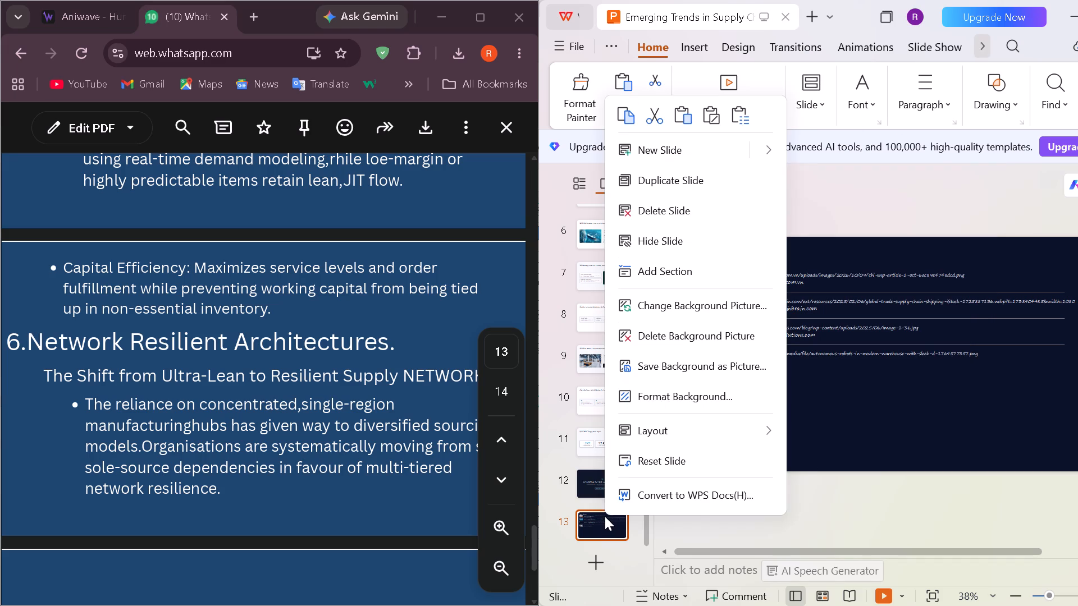
click(693, 214)
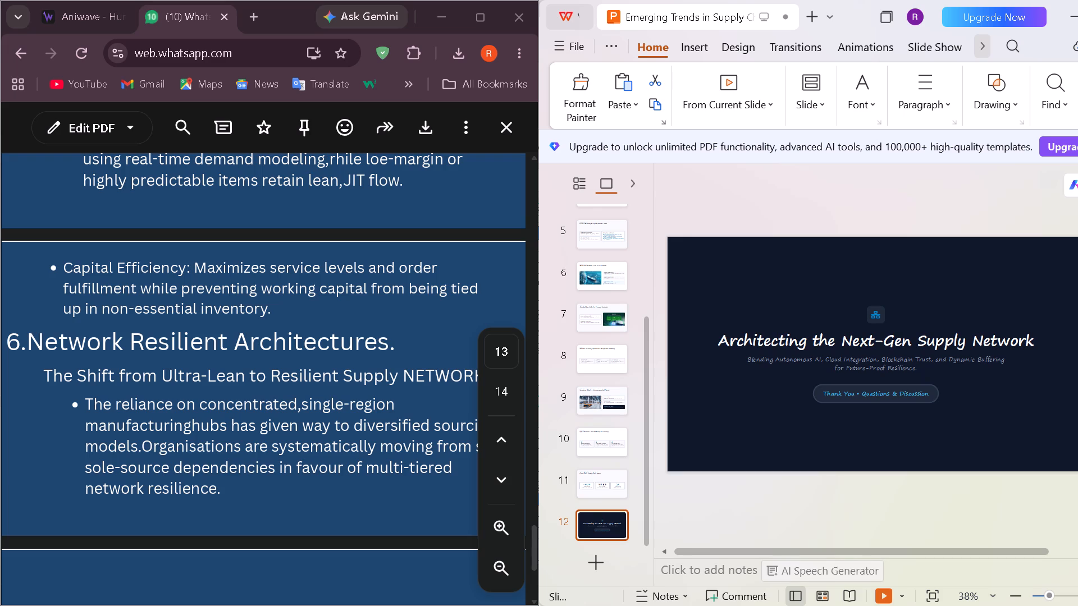
Go back to the Quantifiable Supply Chain Impact slide and delete it from the presentation.
key(Left)
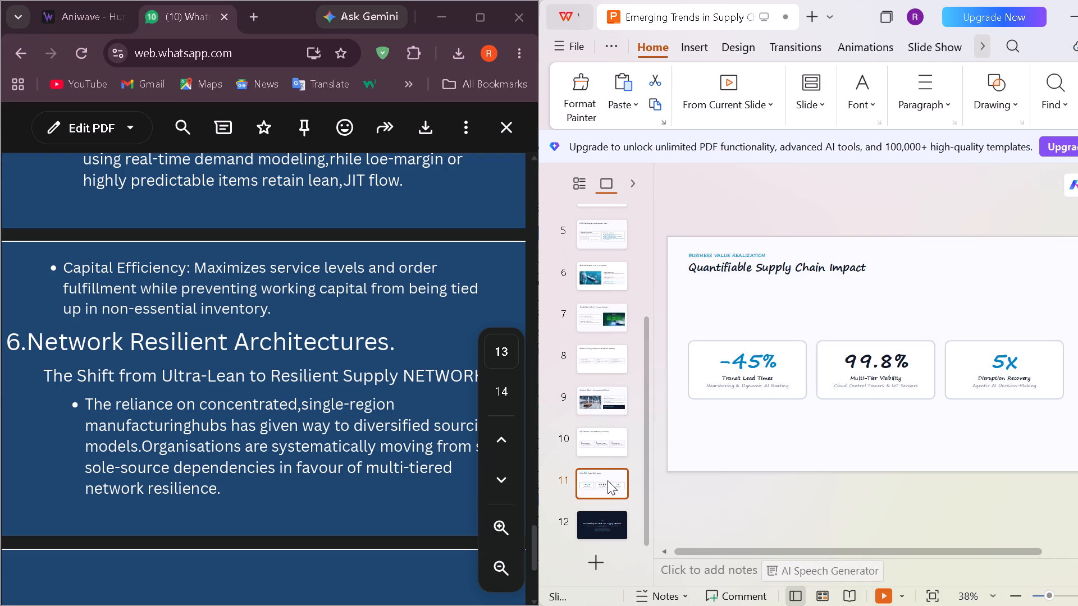
right_click(607, 480)
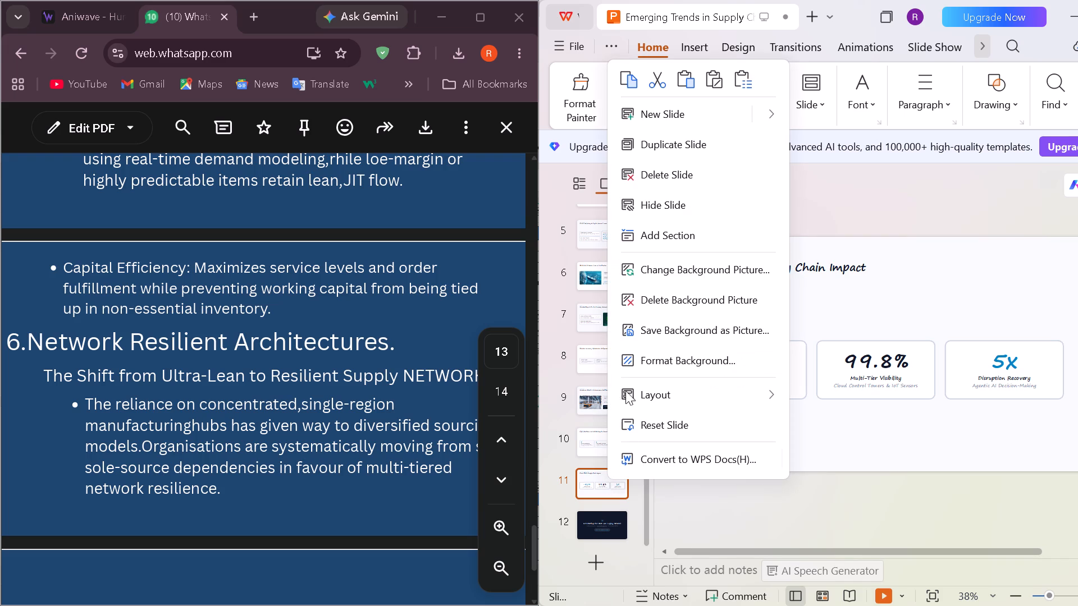
Delete the Quantifiable Supply Chain Impact slide from the presentation.
click(666, 180)
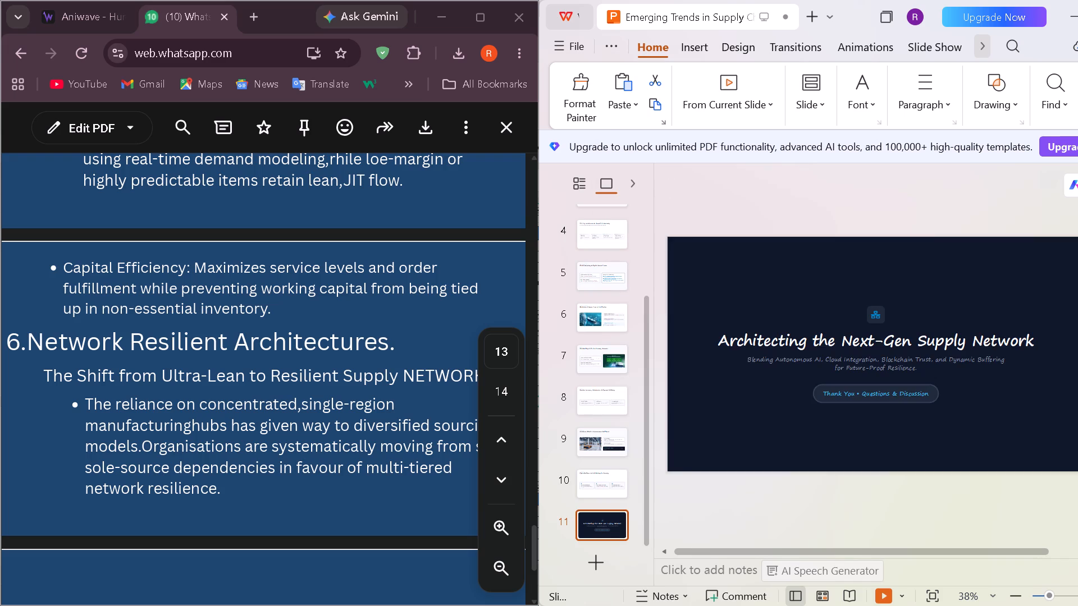
click(590, 487)
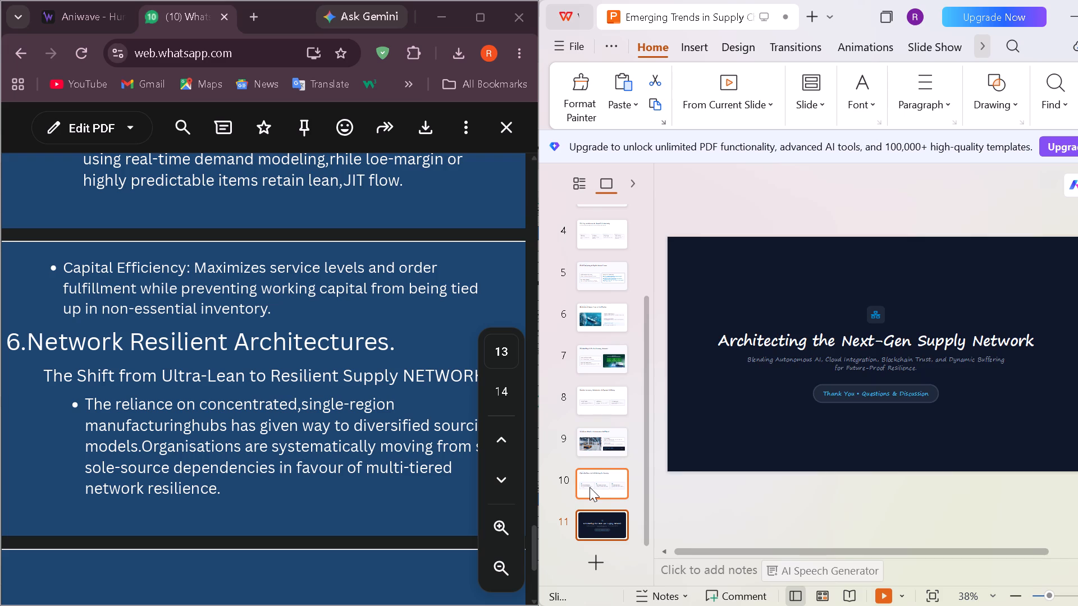
scroll(305, 412, down, 3)
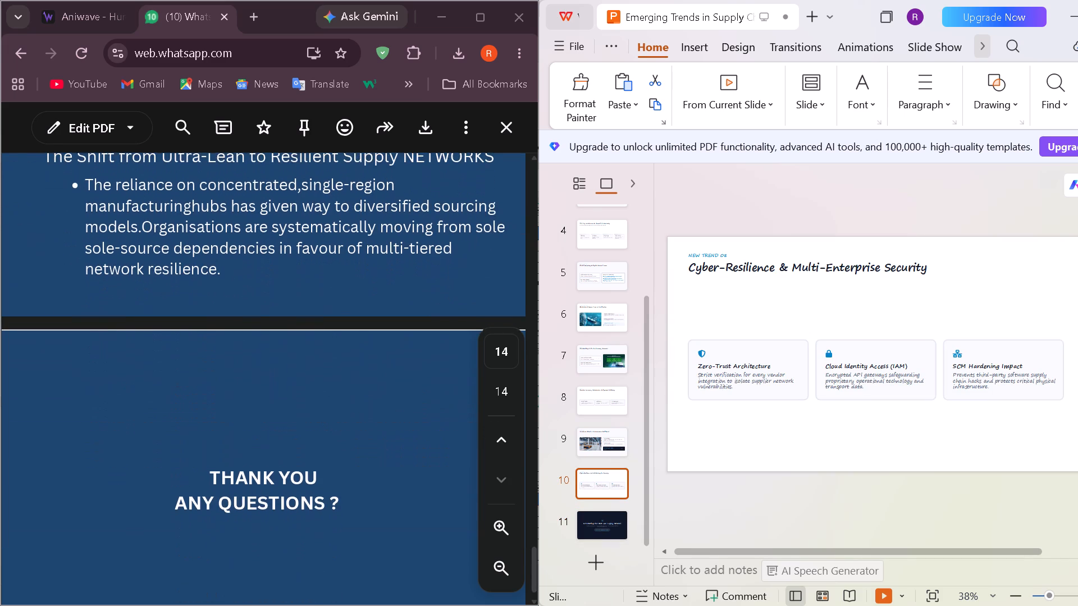
scroll(305, 412, up, 3)
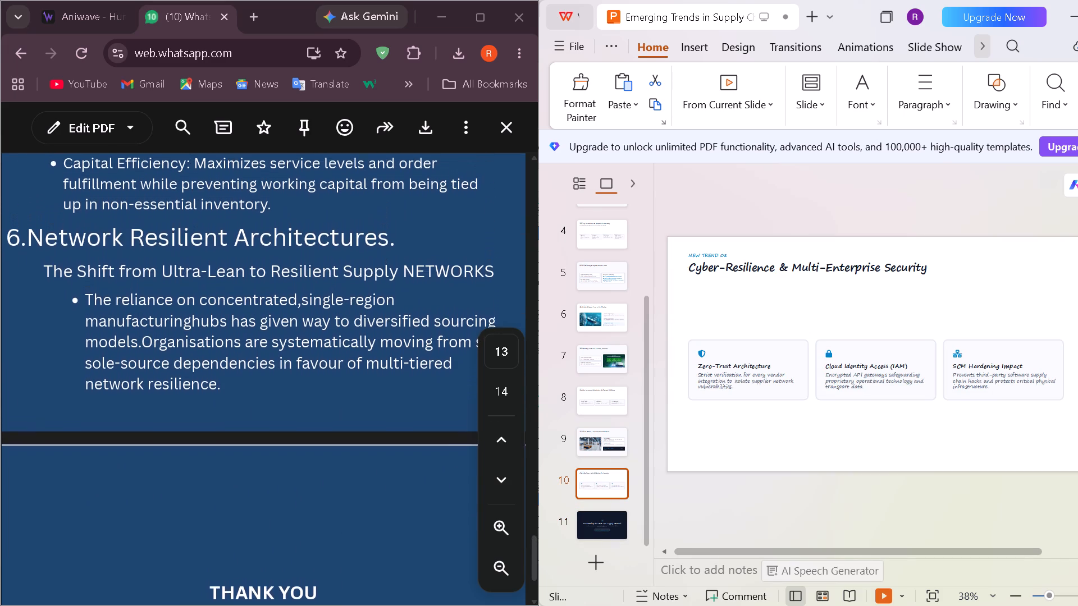
scroll(305, 412, up, 2)
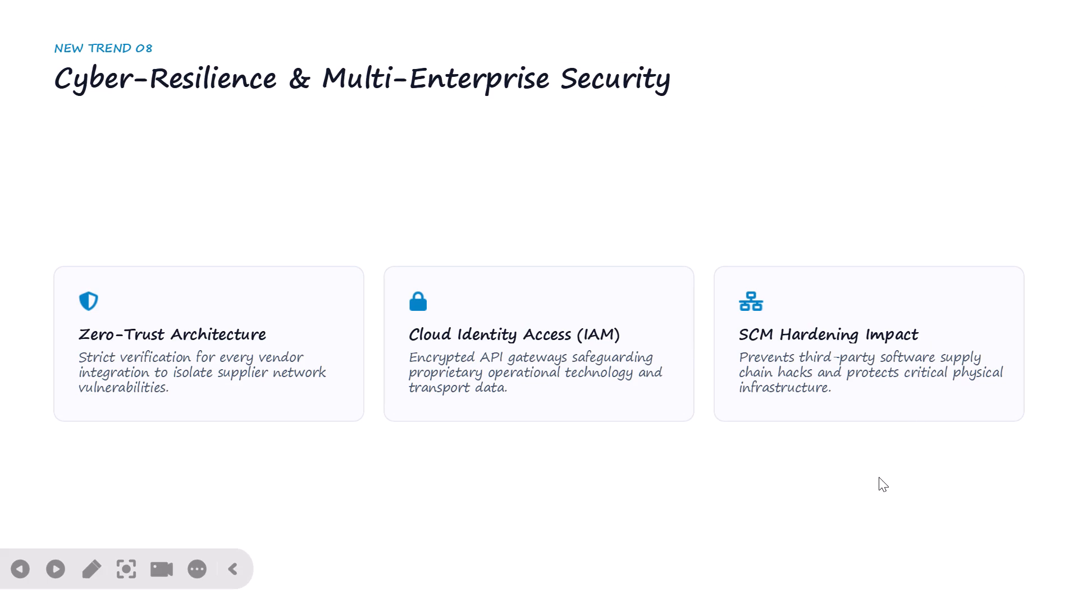
key(Left)
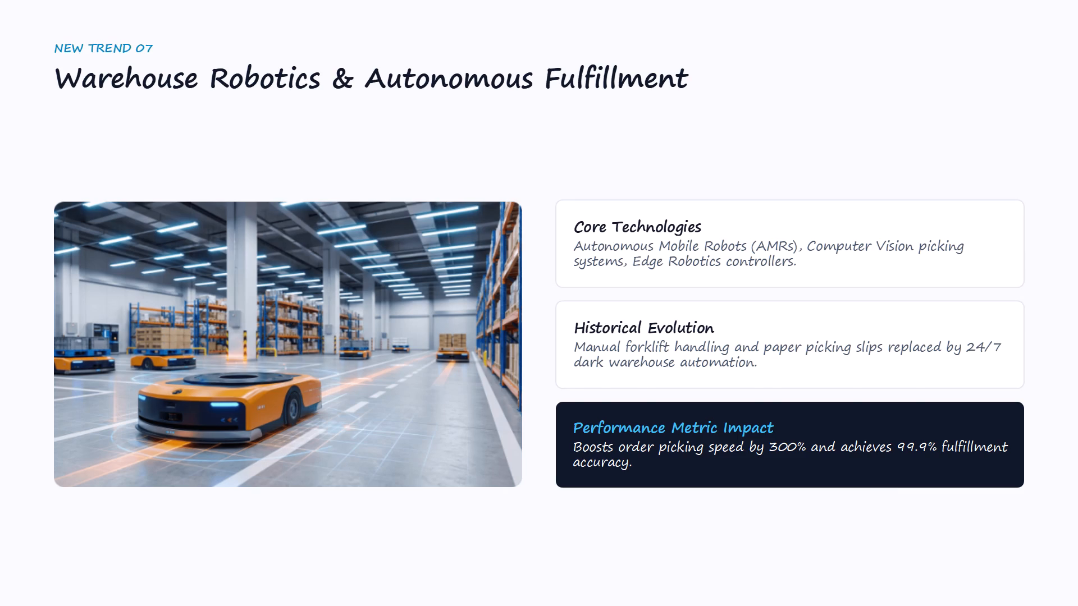
key(Left)
key(Left)
key(Left)
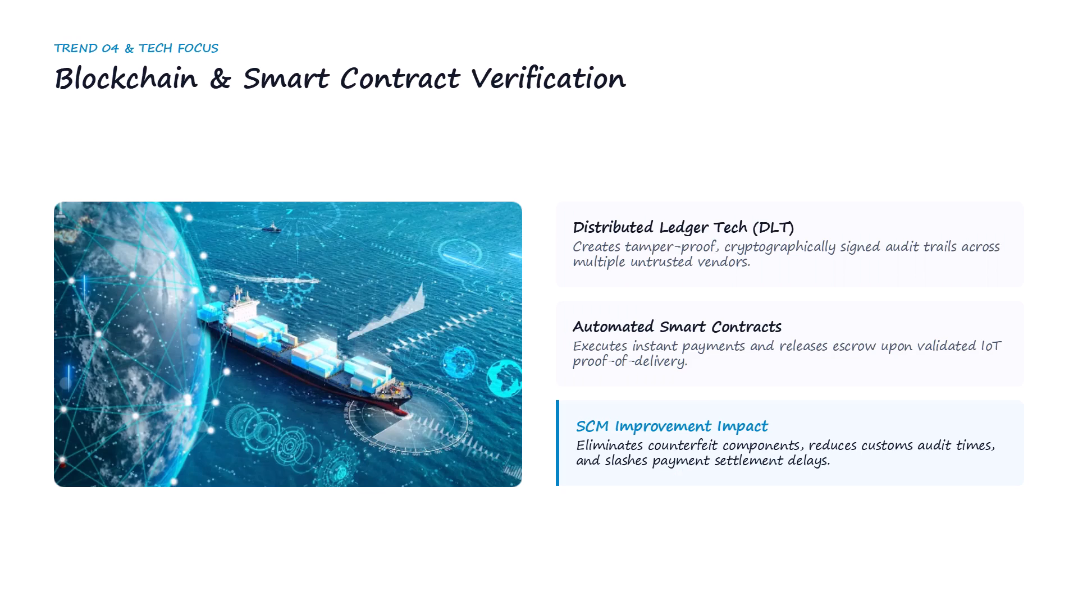
key(Left)
key(Left)
key(Left)
key(Left)
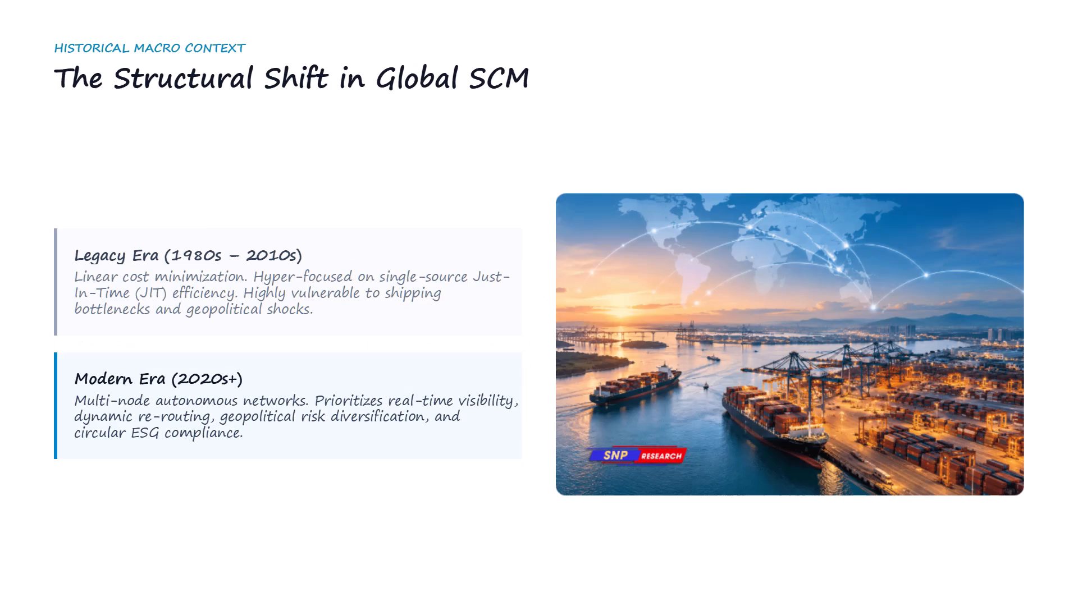
key(Left)
key(Left)
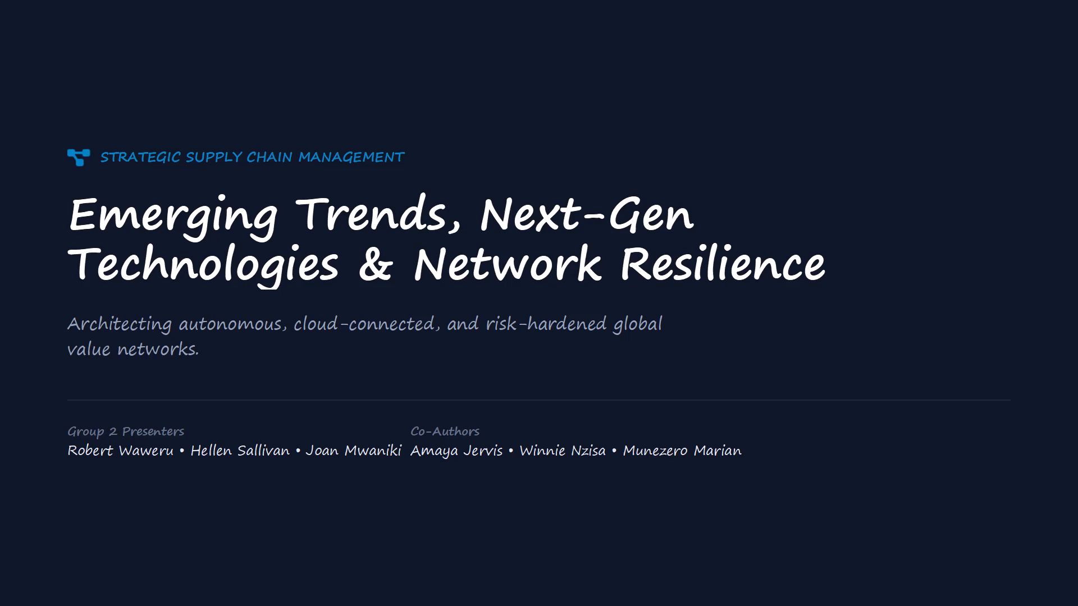
Advance the running slide show past the title slide and exit back to the editor.
click(463, 431)
key(Escape)
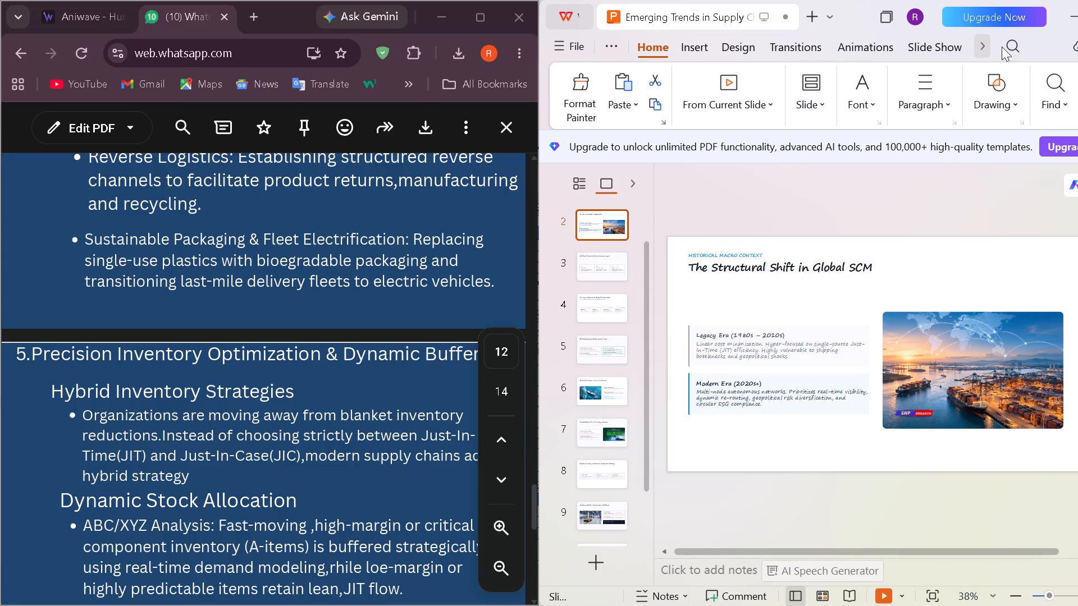
Maximize the presentation window and check the title slide and The Structural Shift in Global SCM slide.
click(892, 195)
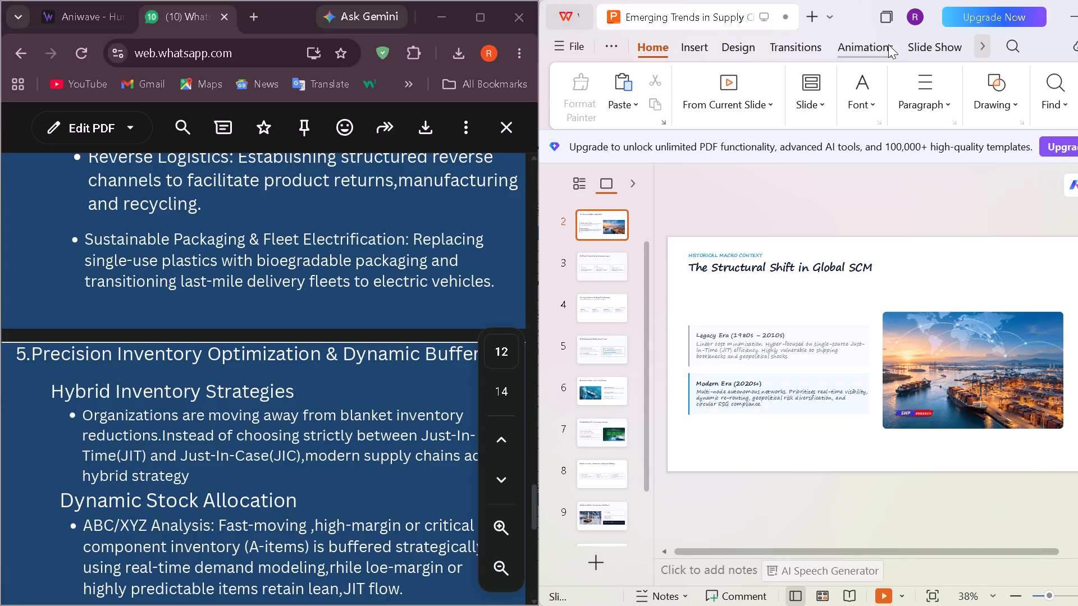
drag(852, 8, 798, 3)
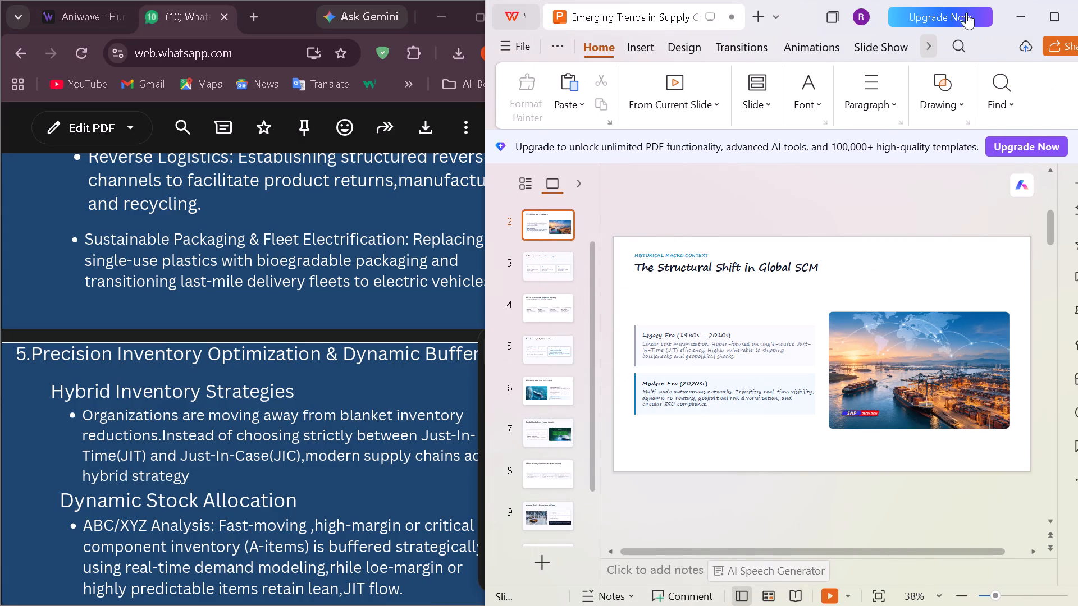
click(1055, 15)
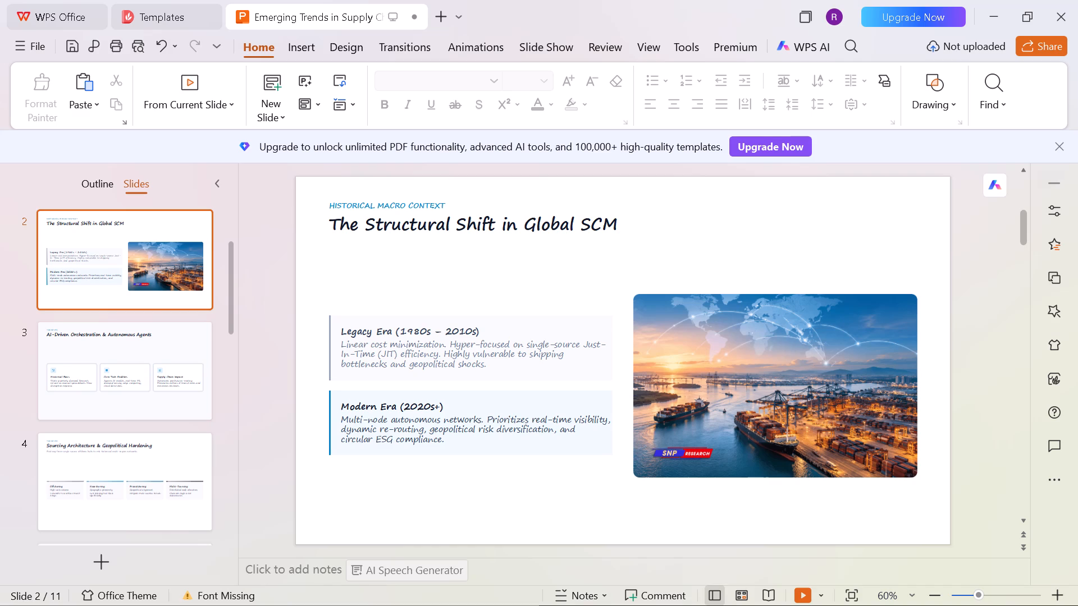
key(Left)
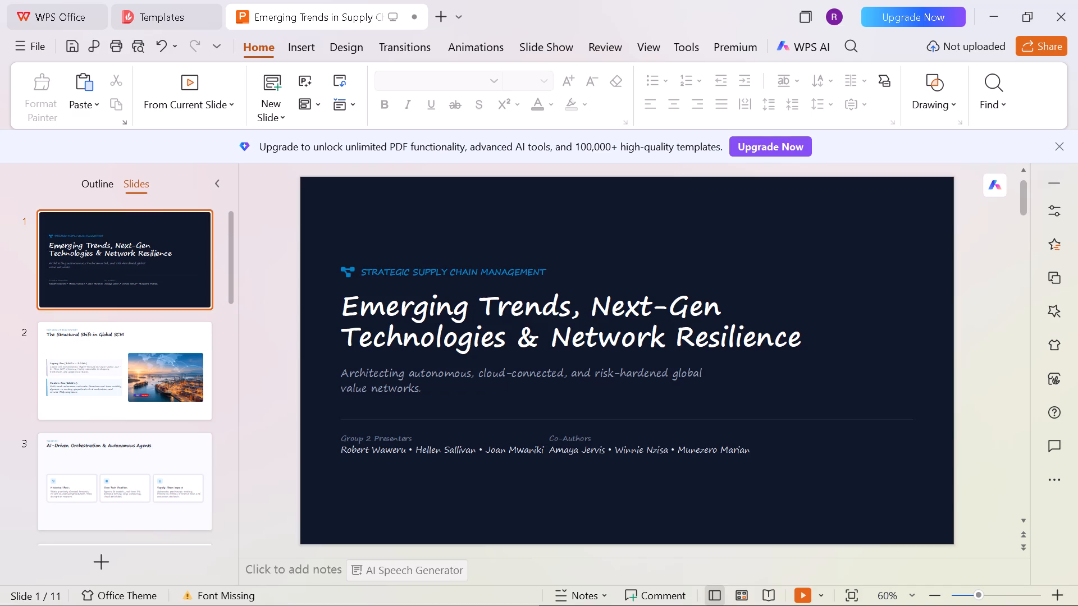
key(Right)
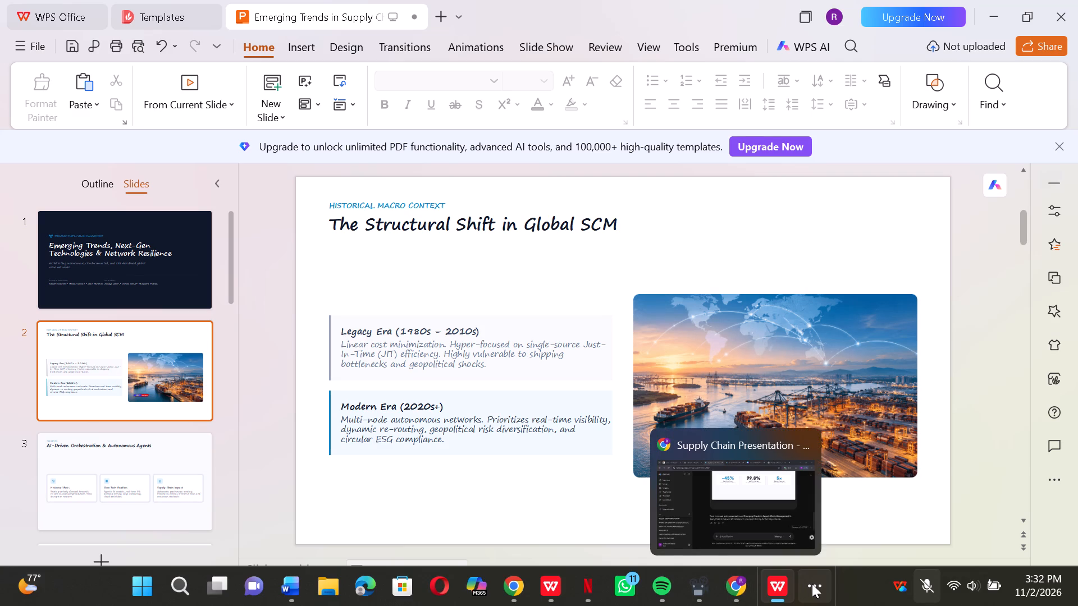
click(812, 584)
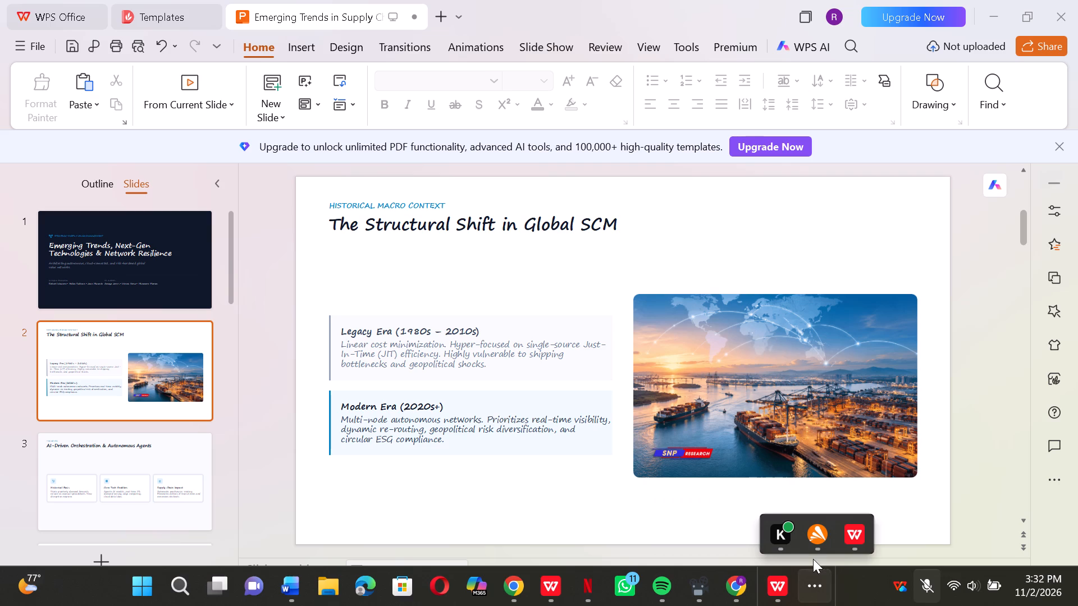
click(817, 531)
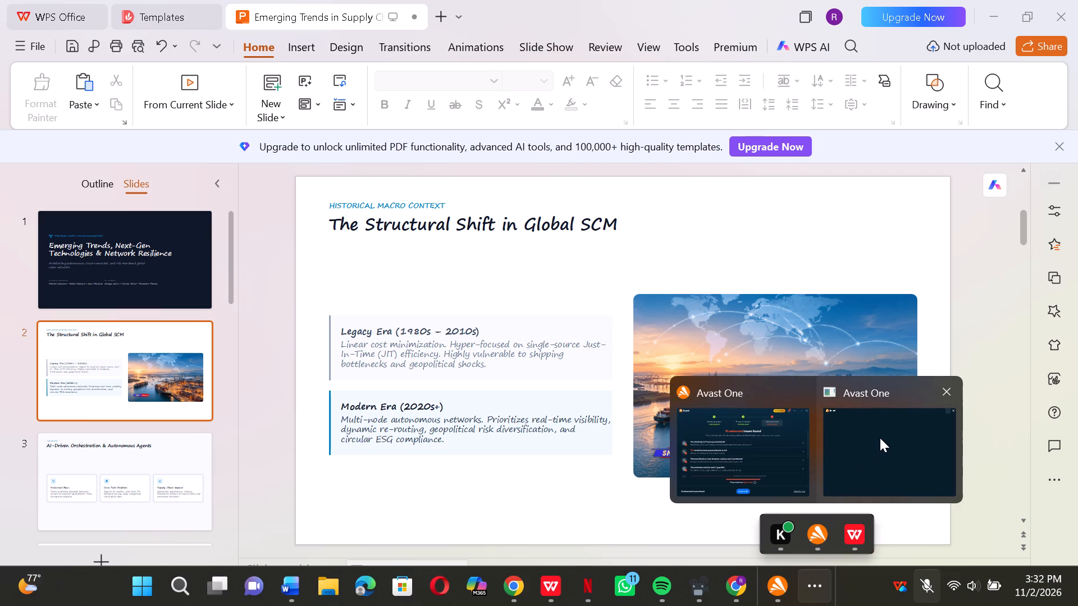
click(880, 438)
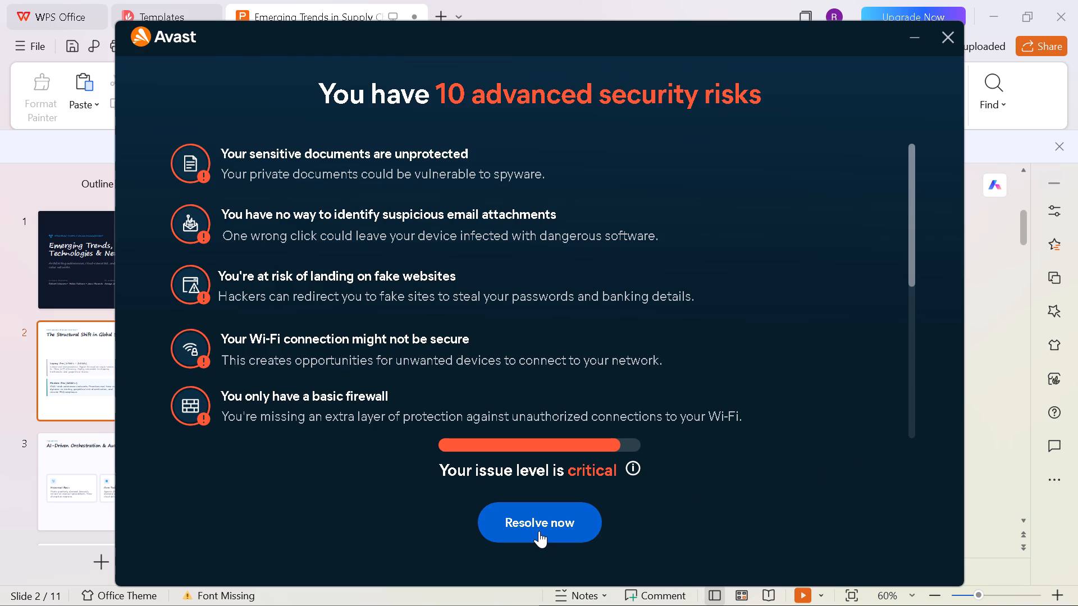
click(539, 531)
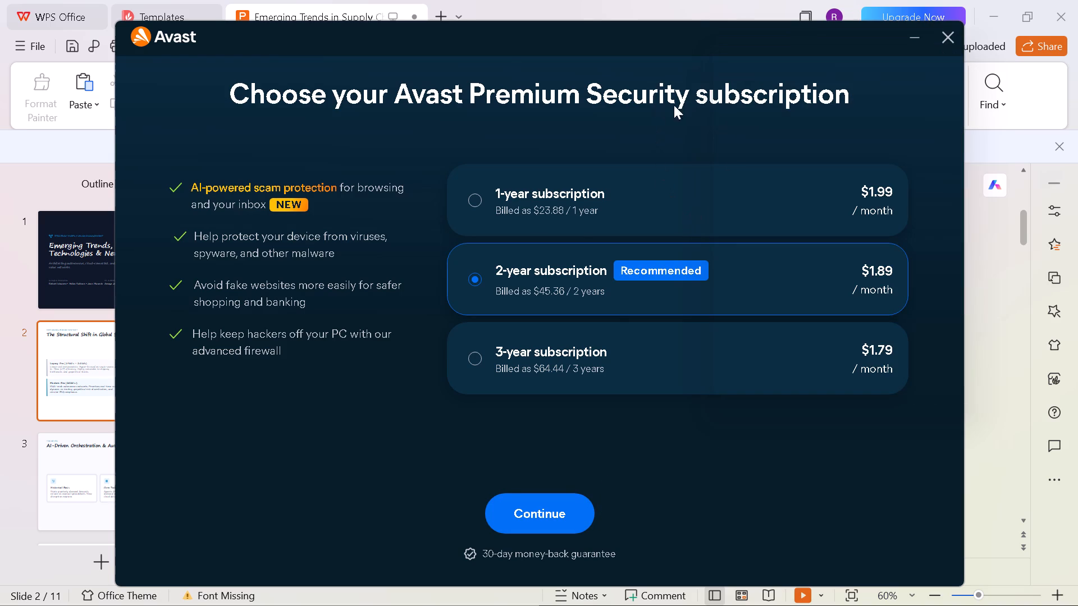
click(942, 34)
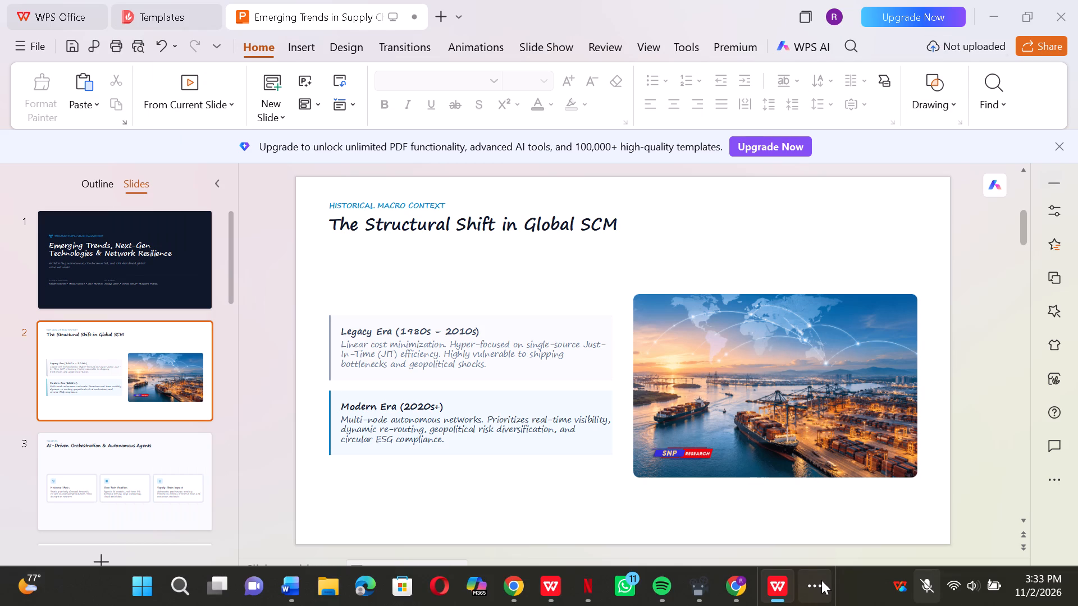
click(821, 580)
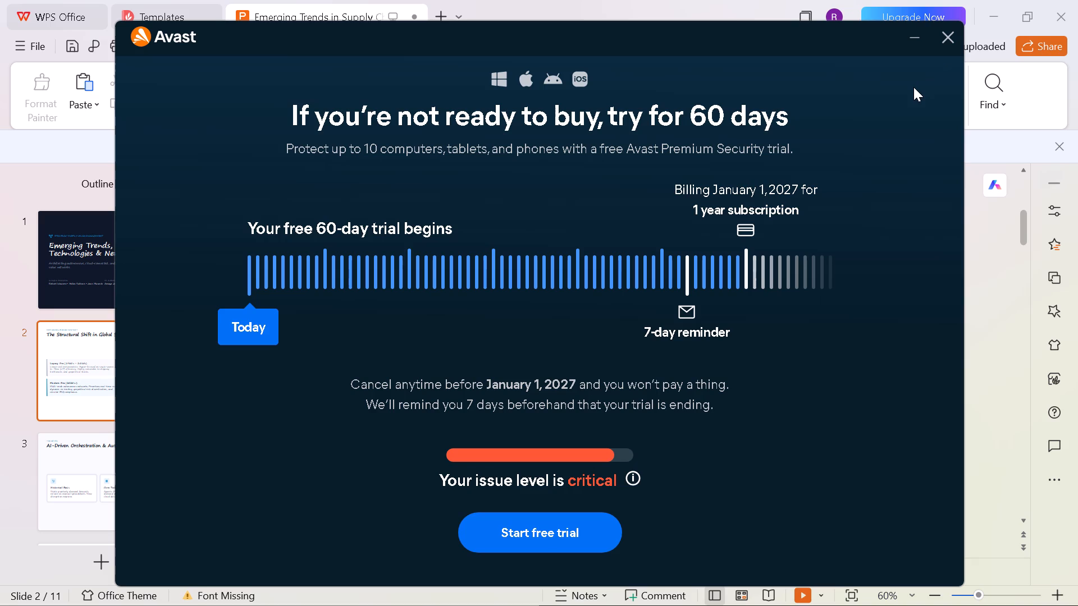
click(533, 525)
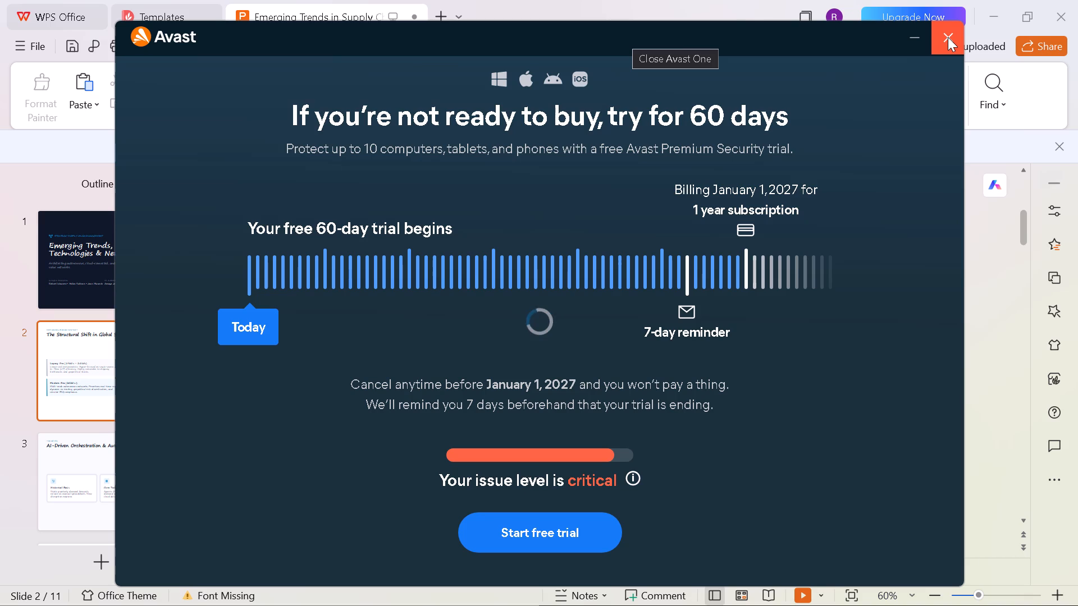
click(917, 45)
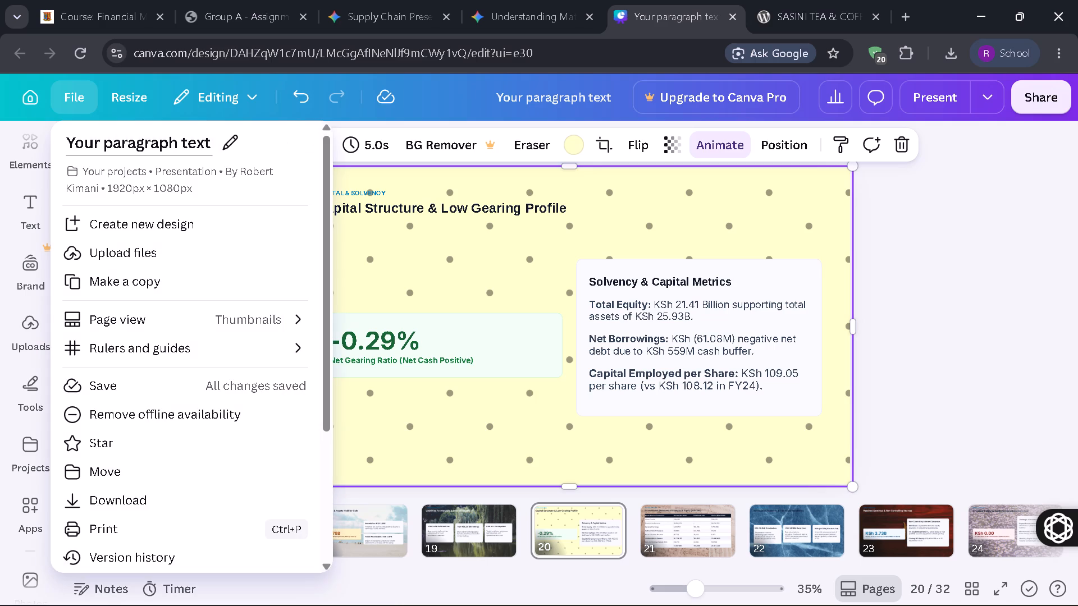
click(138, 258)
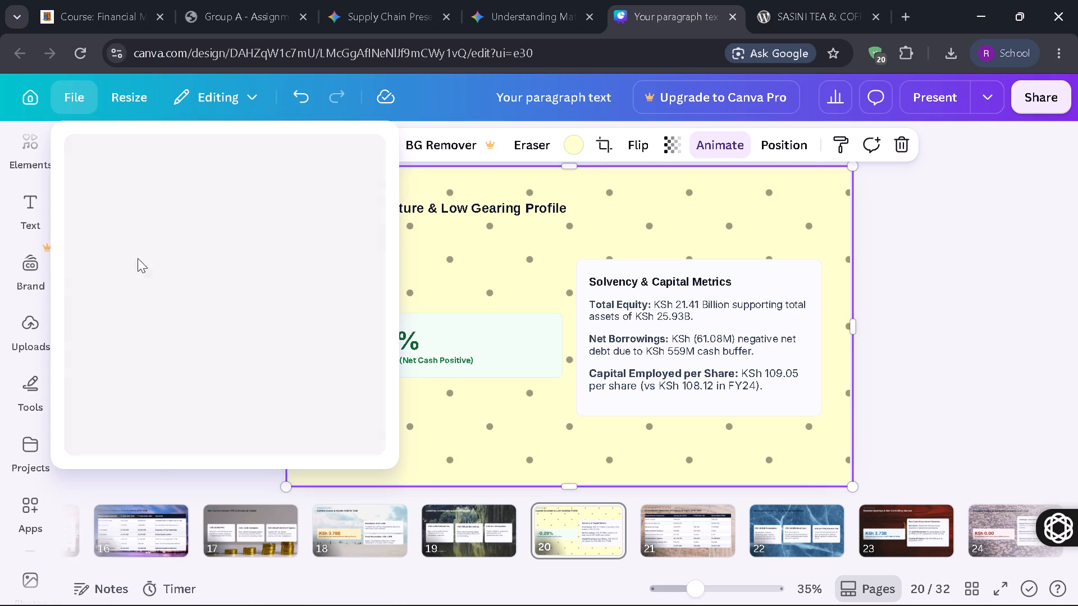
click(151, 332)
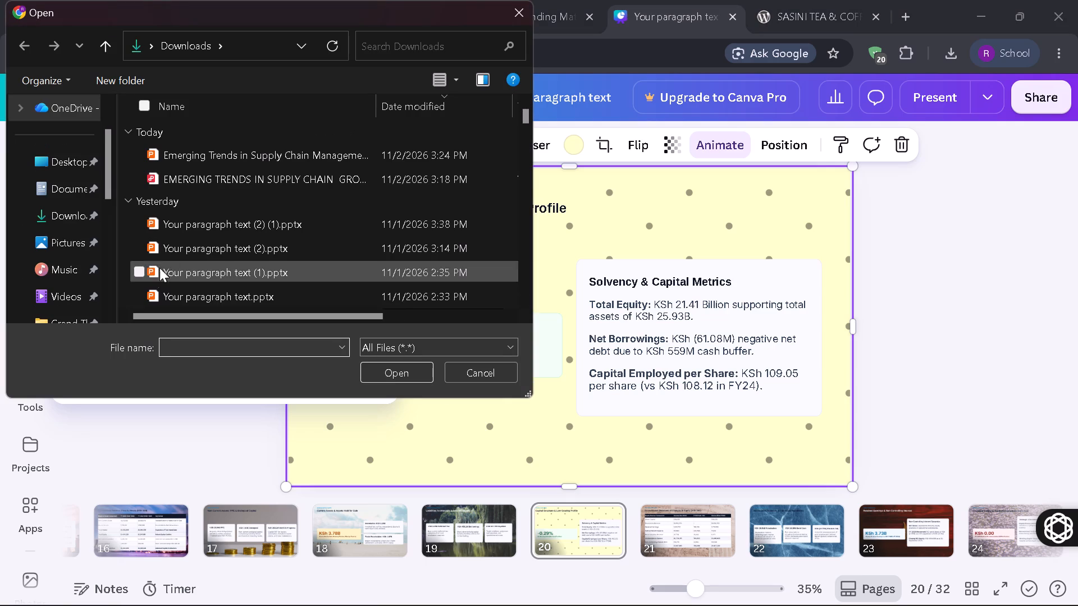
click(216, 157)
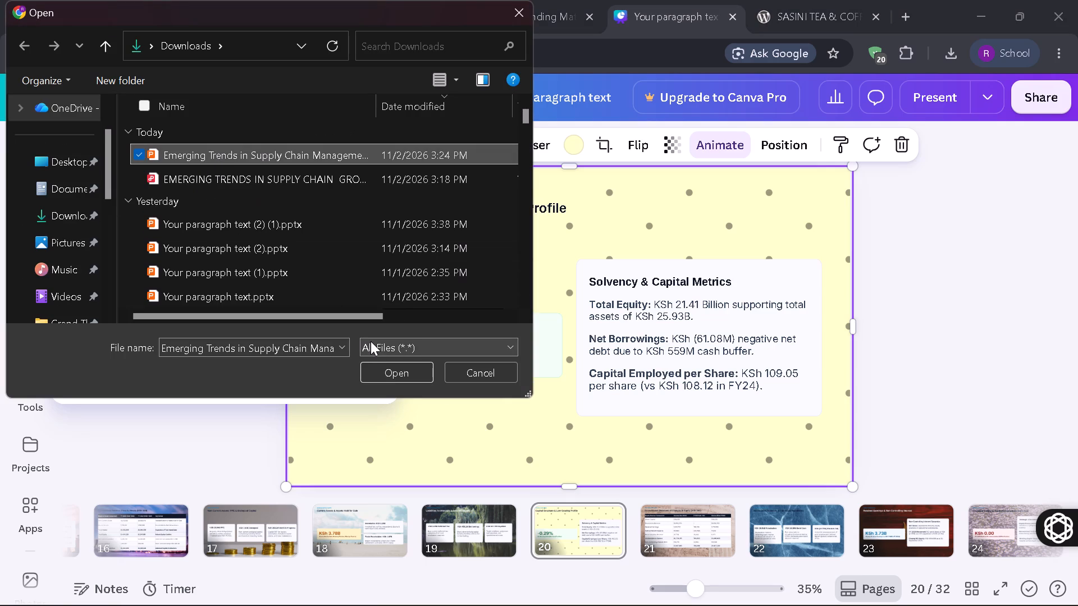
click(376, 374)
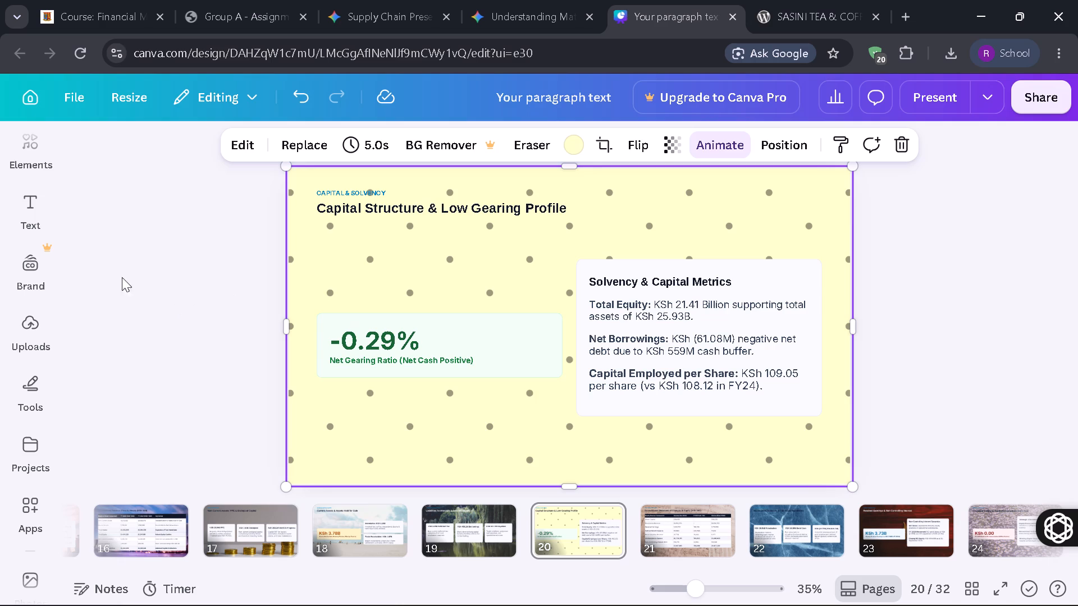
Upload the Emerging Trends in Supply Chain Management PPTX from Downloads to the Canva uploads library.
click(33, 328)
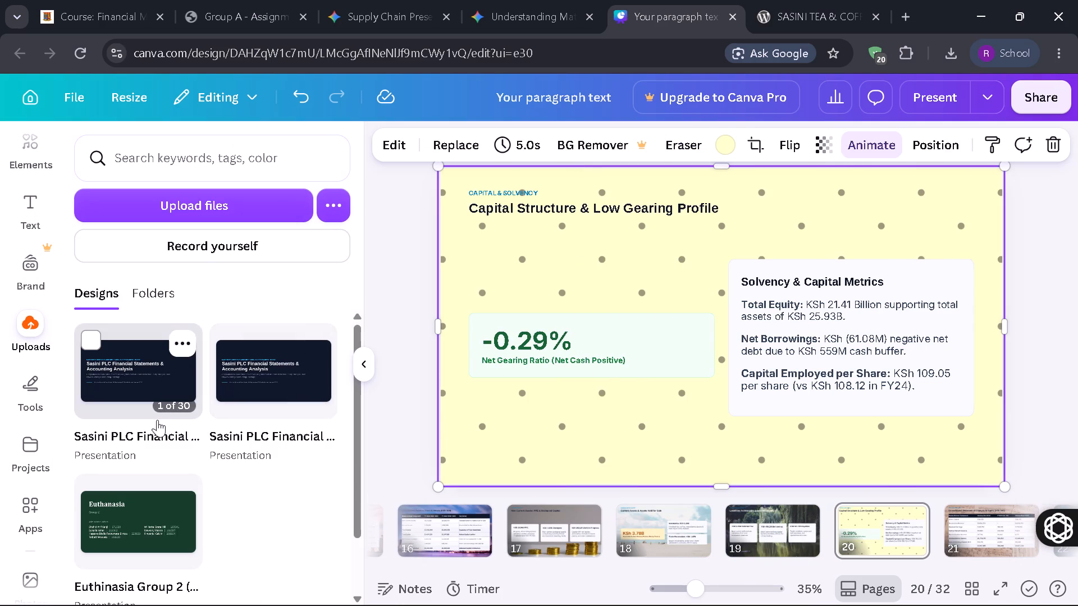
scroll(299, 506, down, 3)
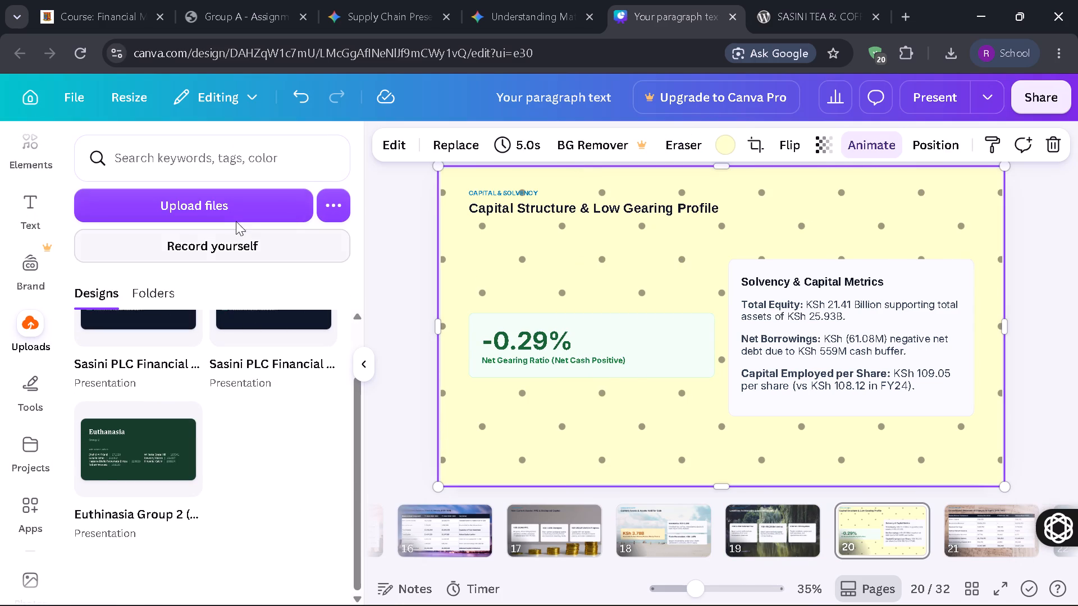
click(230, 199)
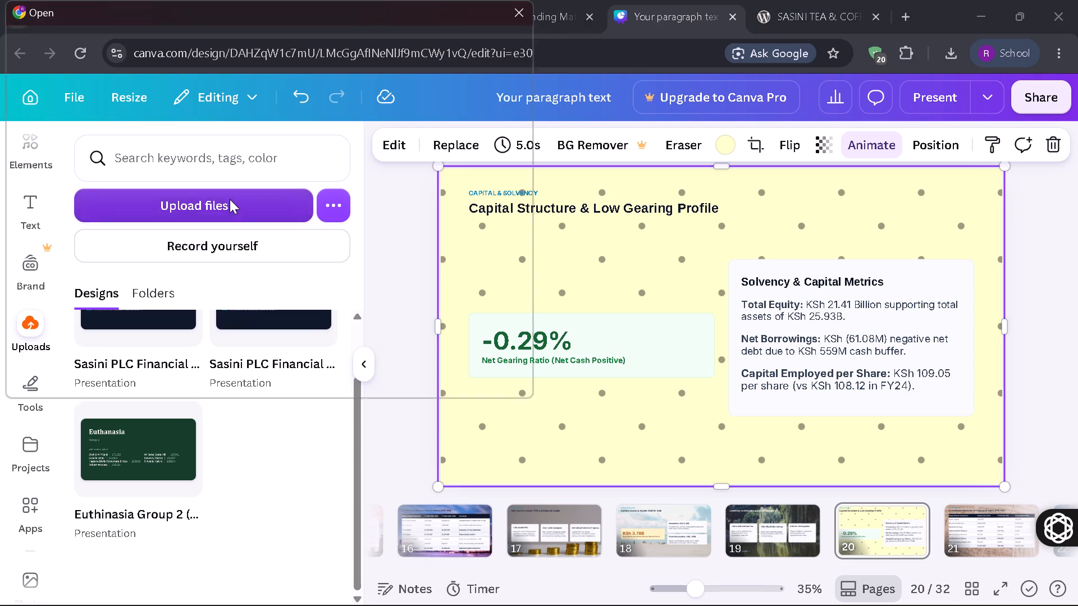
click(197, 155)
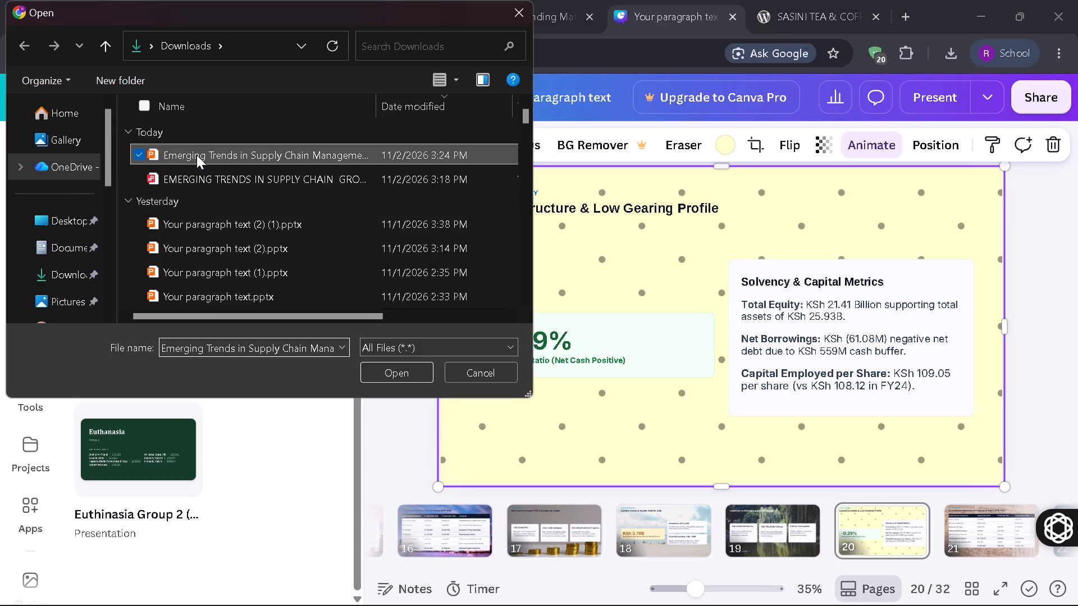
click(373, 367)
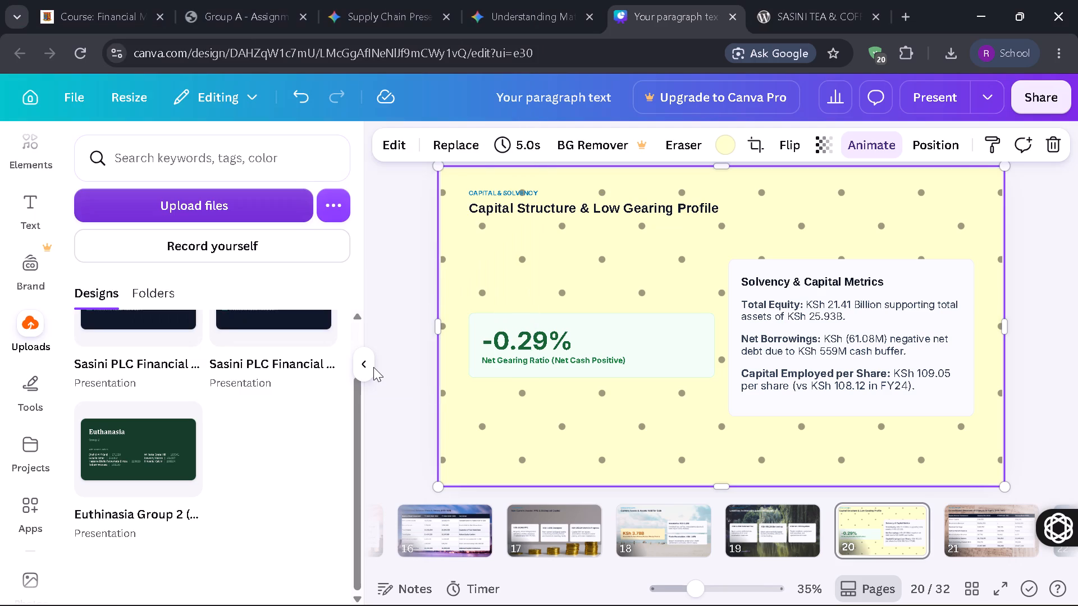
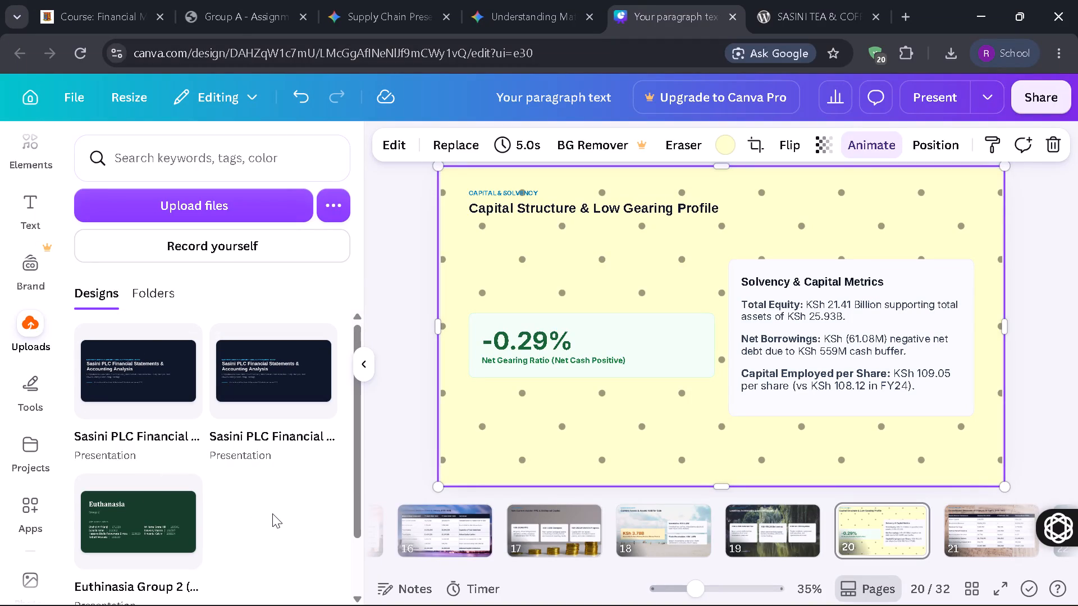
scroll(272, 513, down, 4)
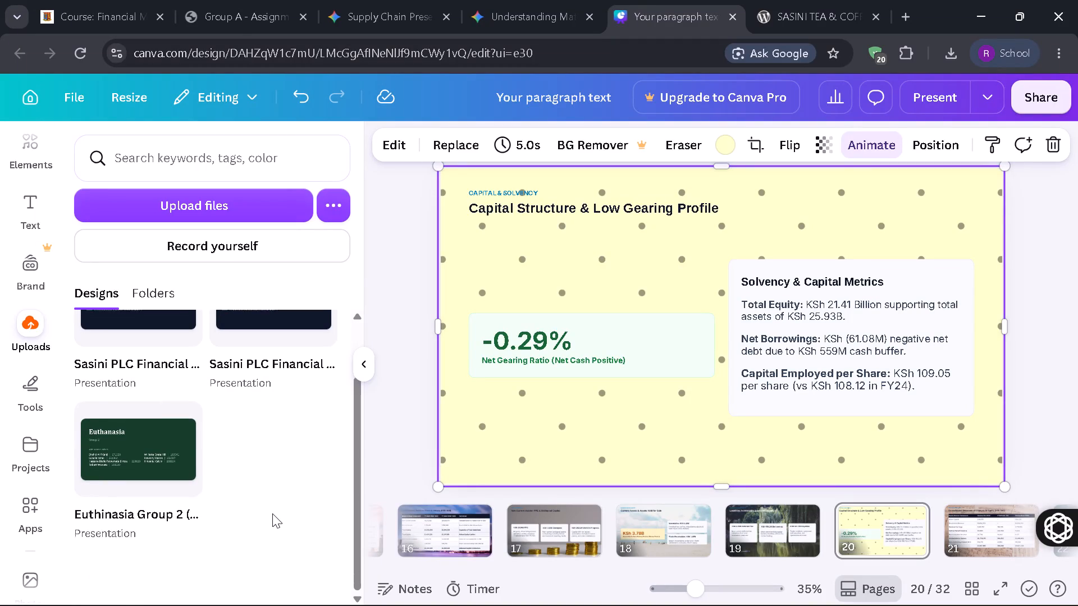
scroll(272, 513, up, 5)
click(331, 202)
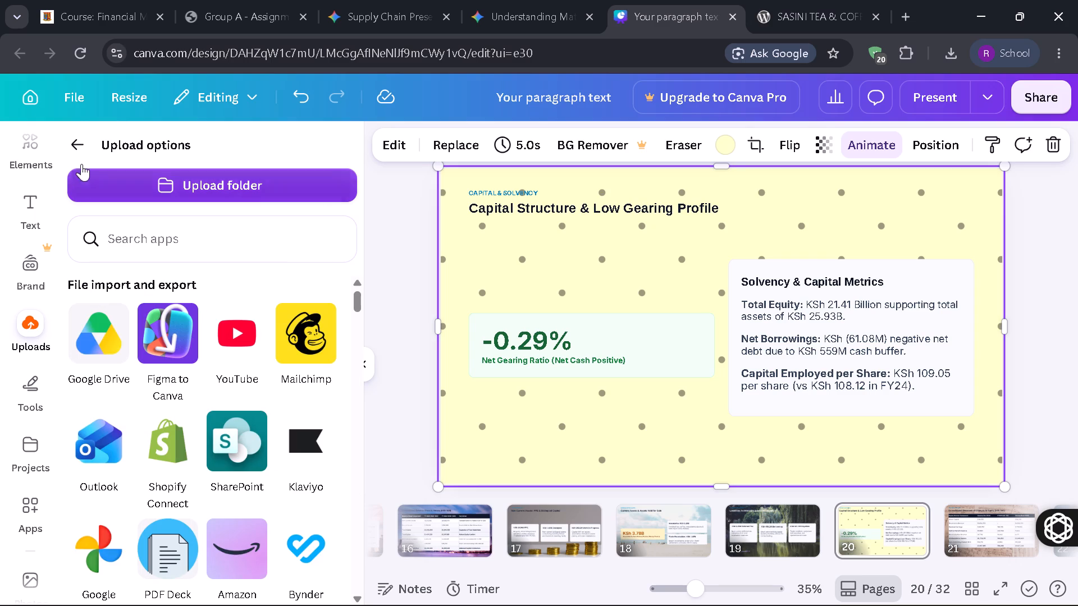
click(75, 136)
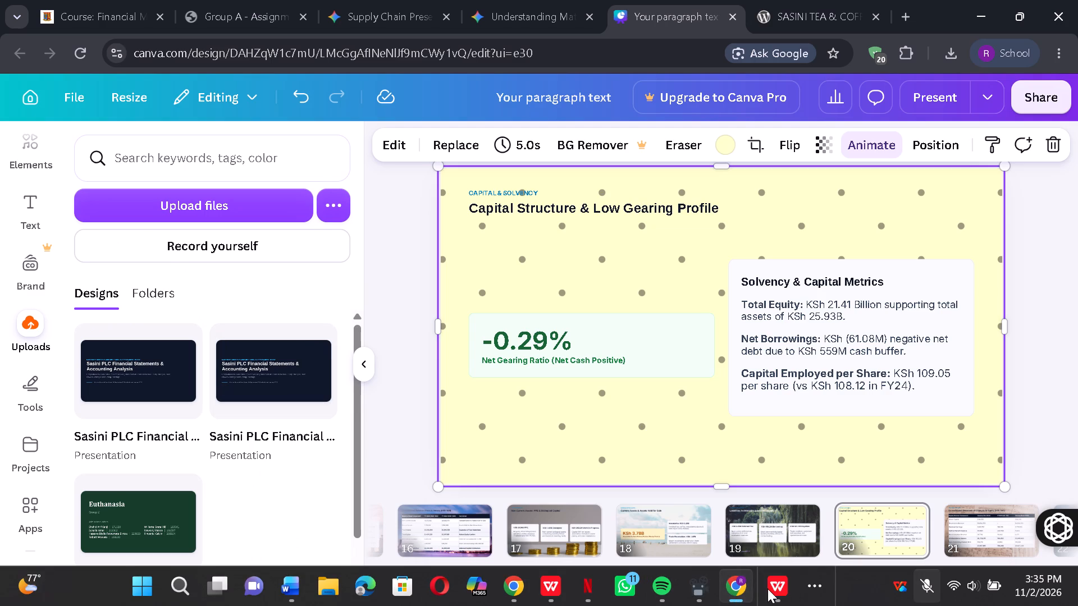
Switch to WPS Office, review the slides of Emerging Trends in Supply Chain Management.pptx, and close the presentation with its changes saved.
click(768, 589)
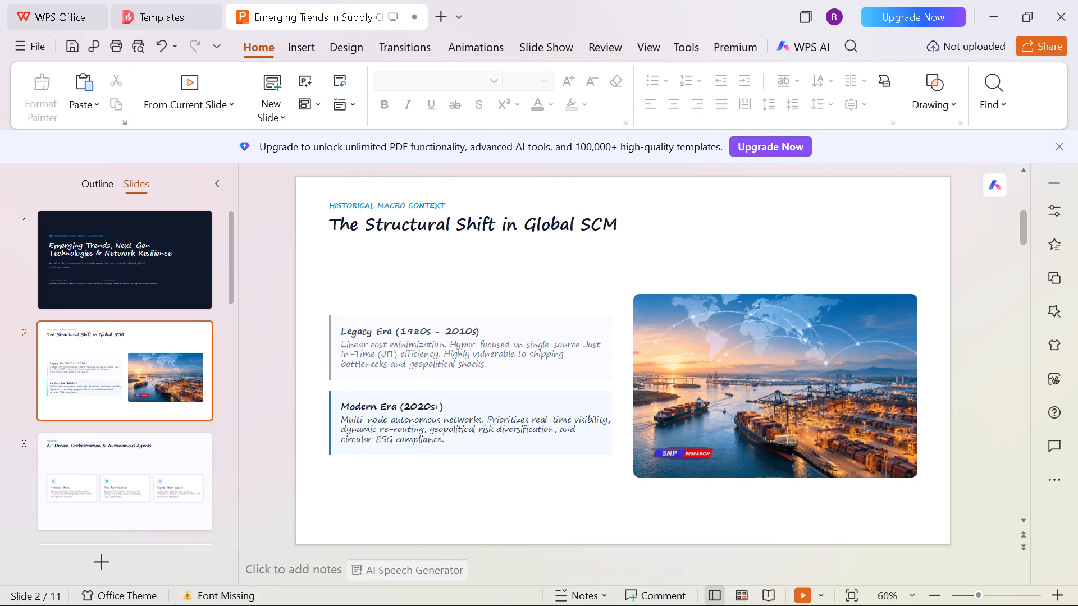
scroll(688, 227, down, 3)
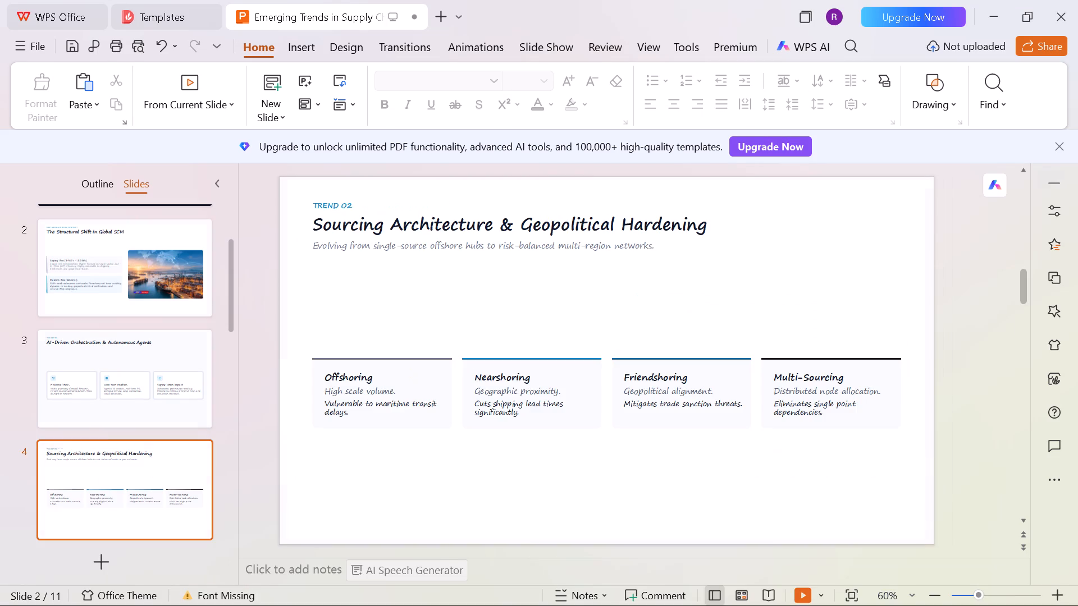
scroll(688, 227, down, 4)
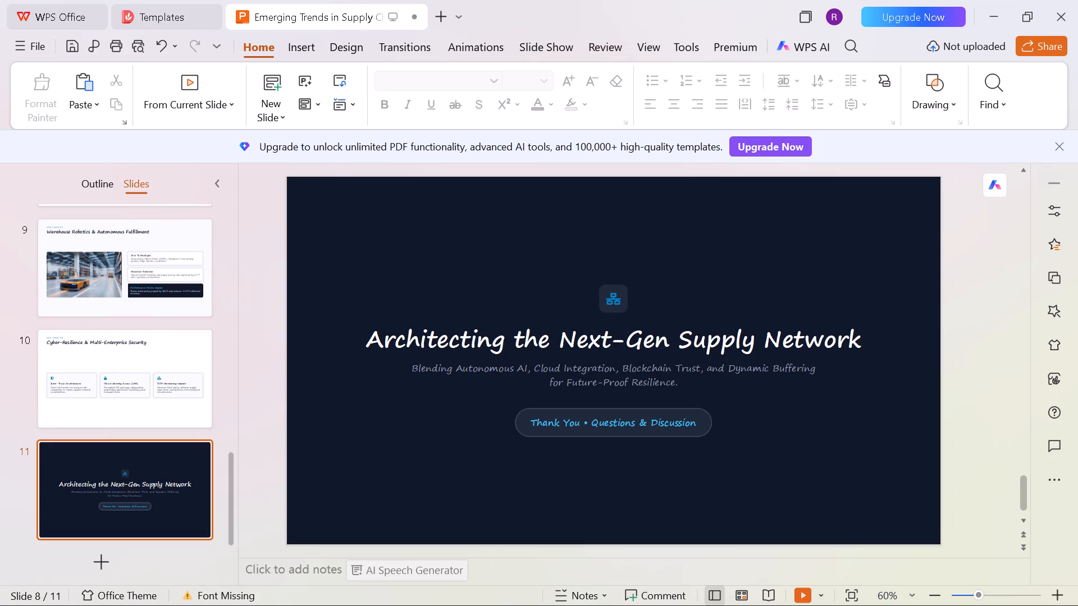
click(415, 17)
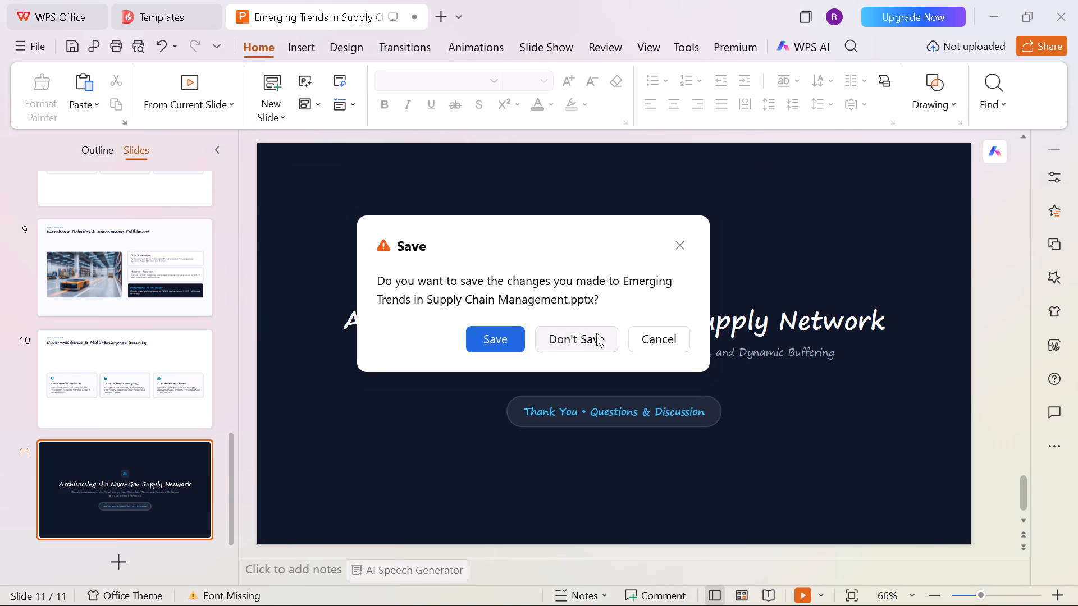
click(513, 335)
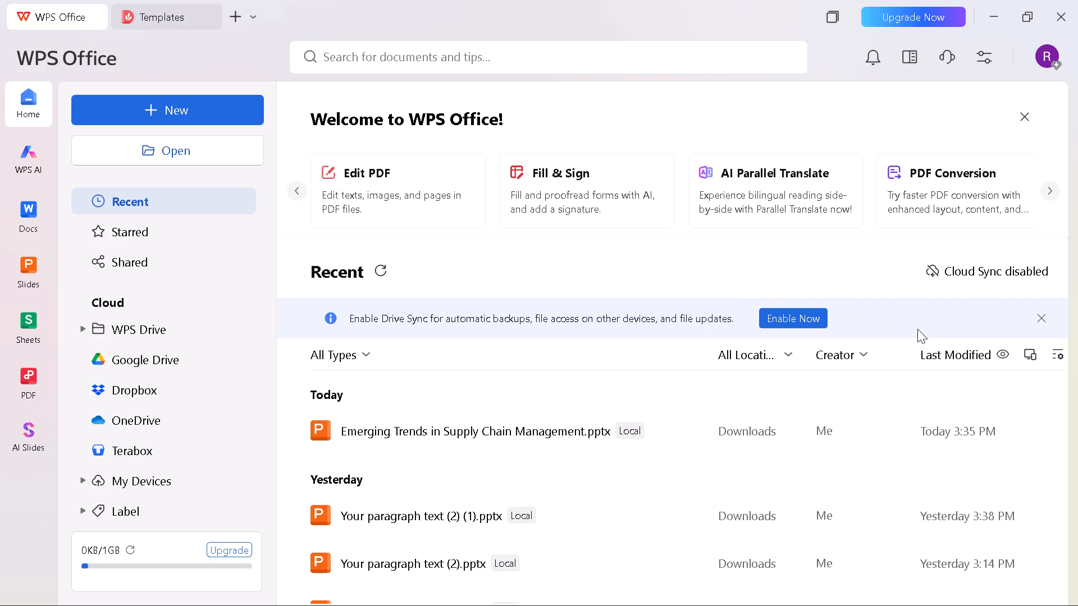
Close the WPS Office window and return to Chrome.
click(933, 540)
click(958, 446)
click(1048, 11)
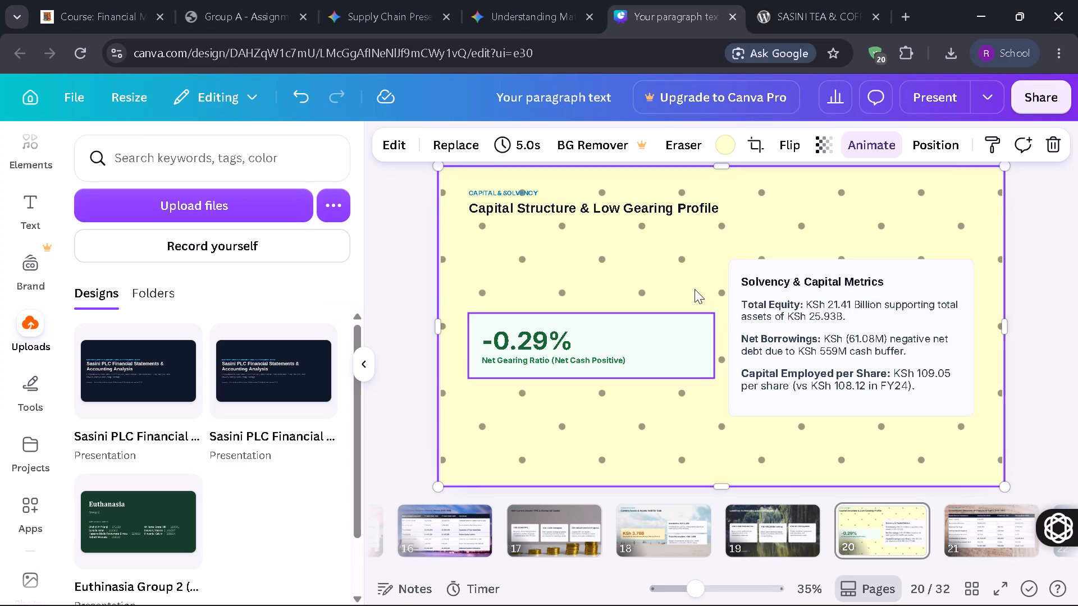
Close the course, Understanding Ma…, Sasini Tea and Your paragraph text tabs in Chrome, leaving a new blank tab open.
click(157, 20)
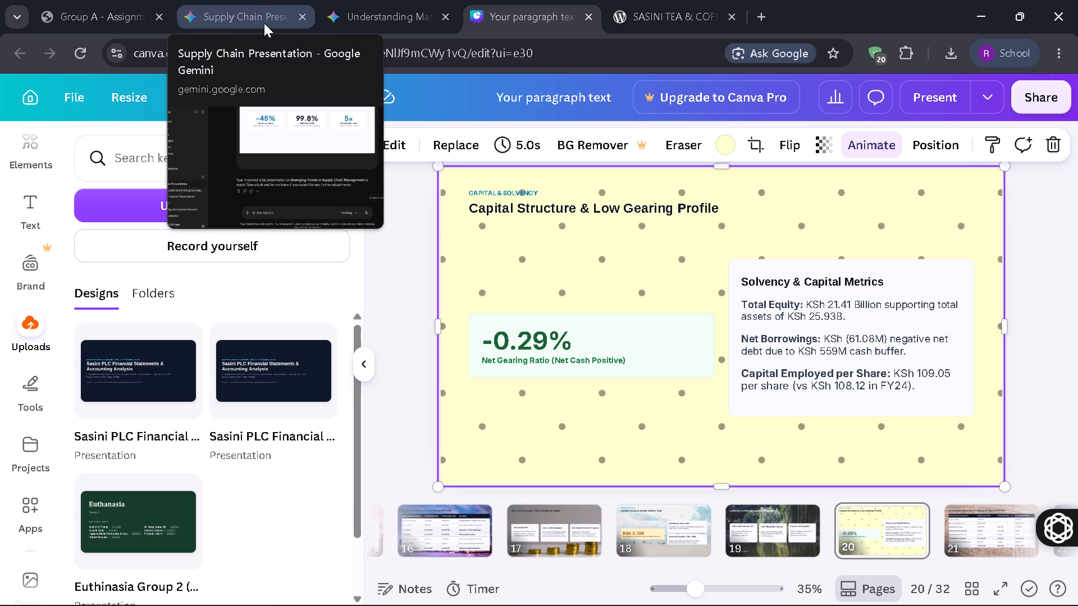
click(446, 17)
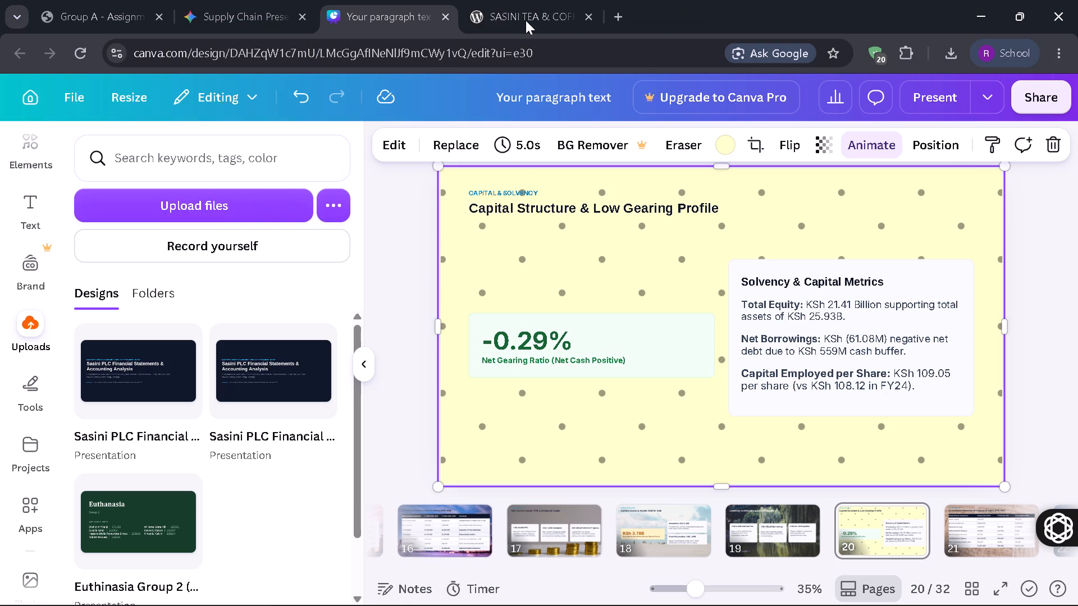
click(587, 16)
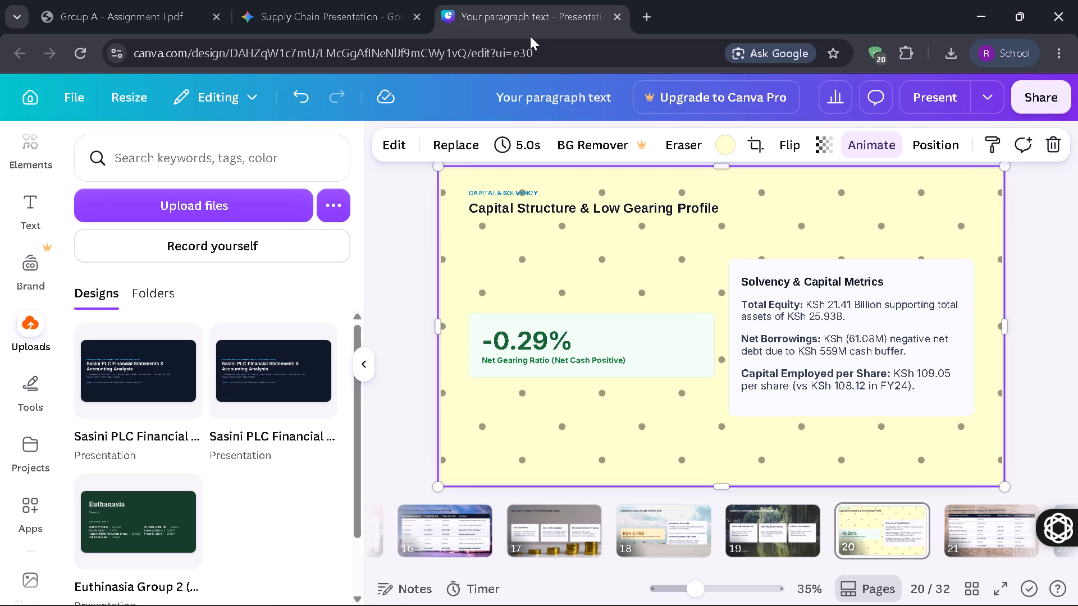
click(640, 20)
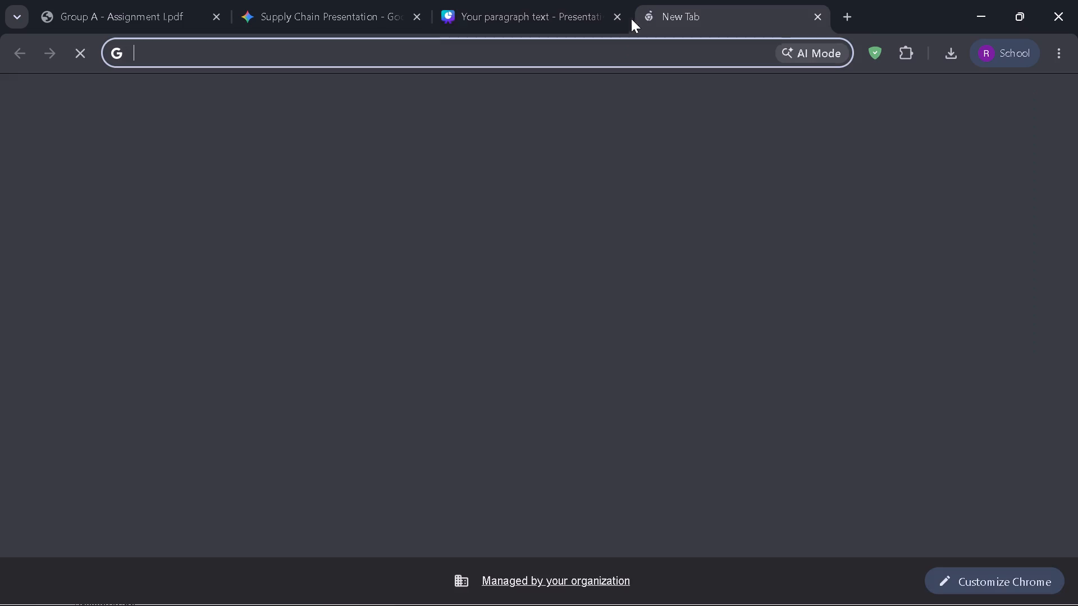
click(619, 19)
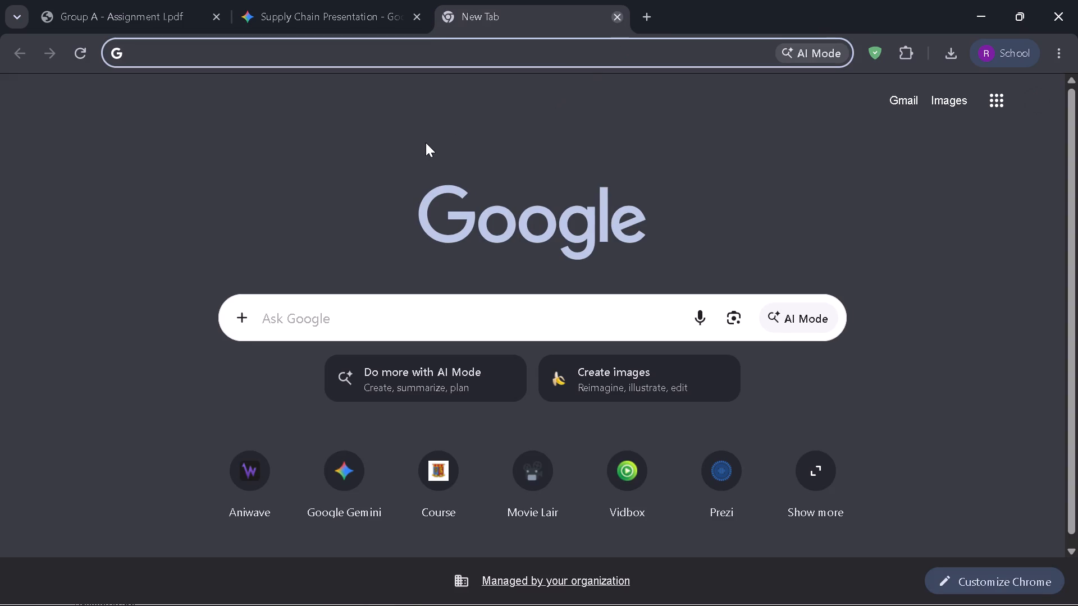
Load the Canva home page in the new tab.
text(ca)
text(nvs)
key(BackSpace)
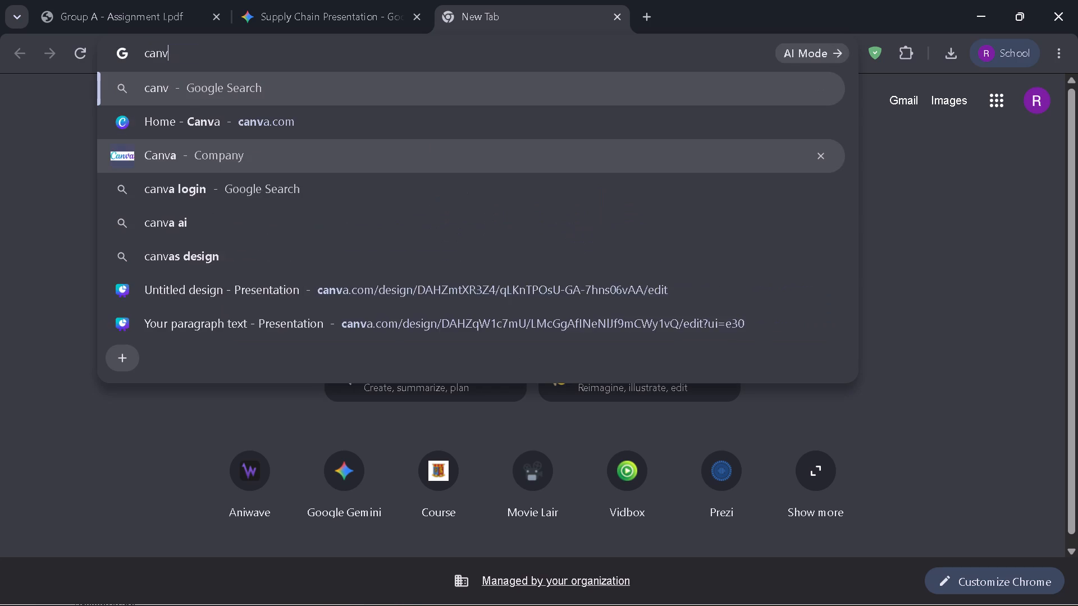
key(a)
key(Return)
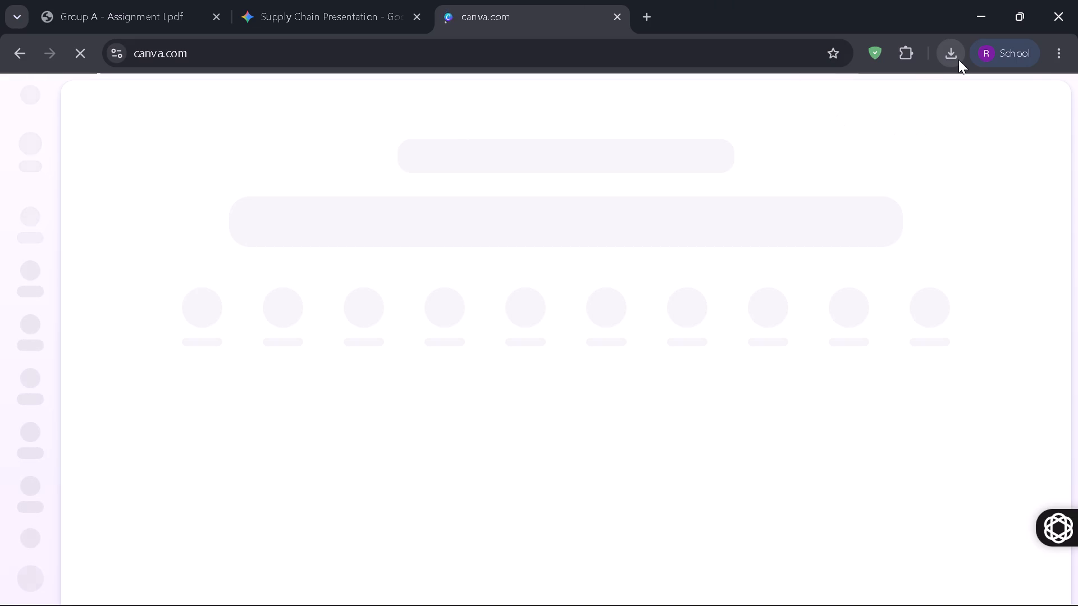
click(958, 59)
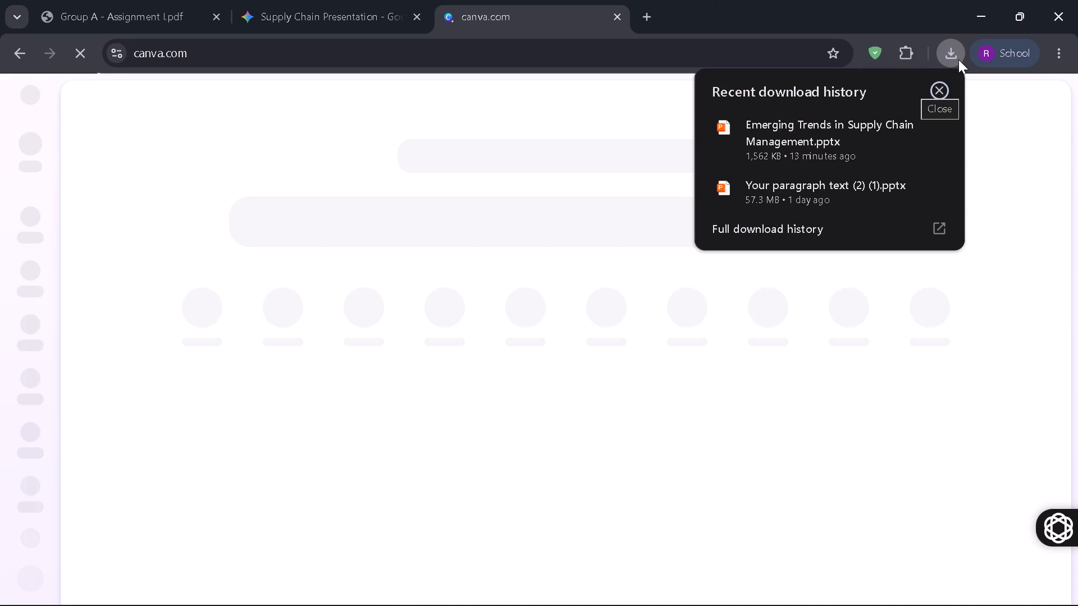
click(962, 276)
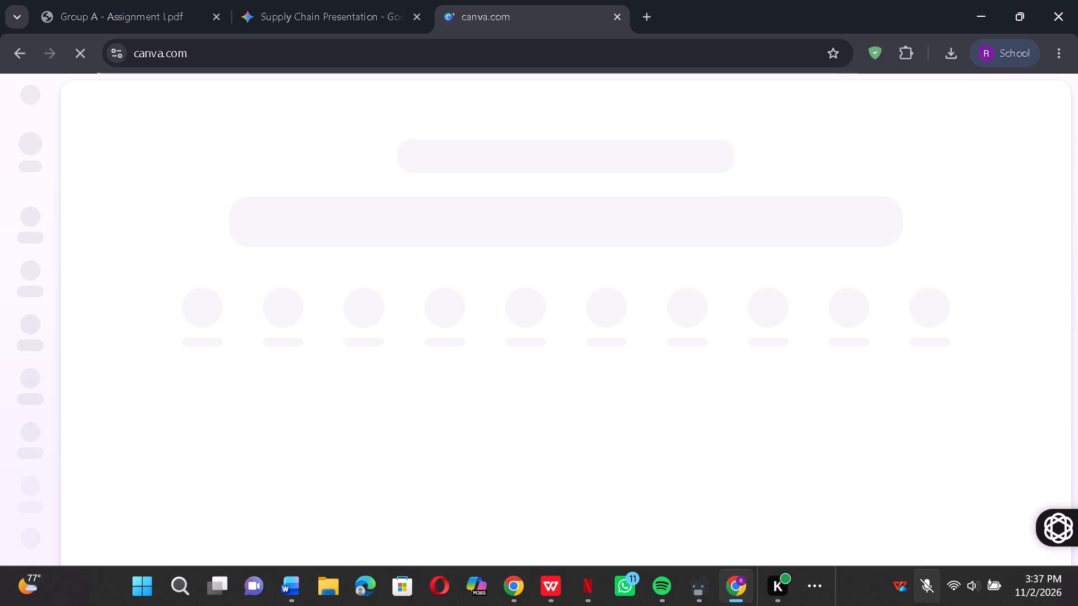
Close both Avast One windows and the Movie Lair window running in the background.
click(810, 585)
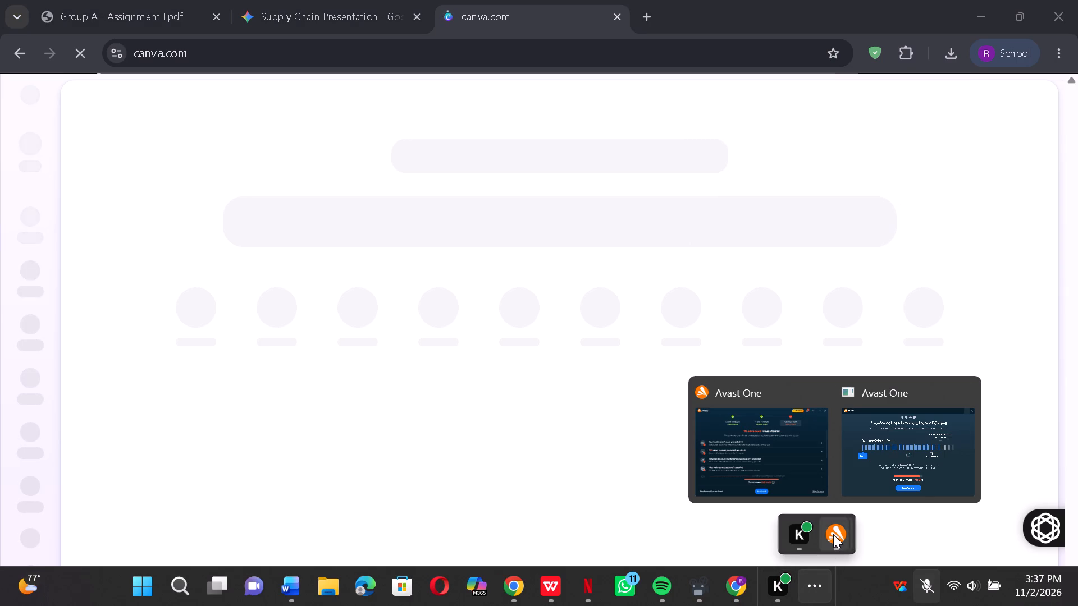
click(815, 391)
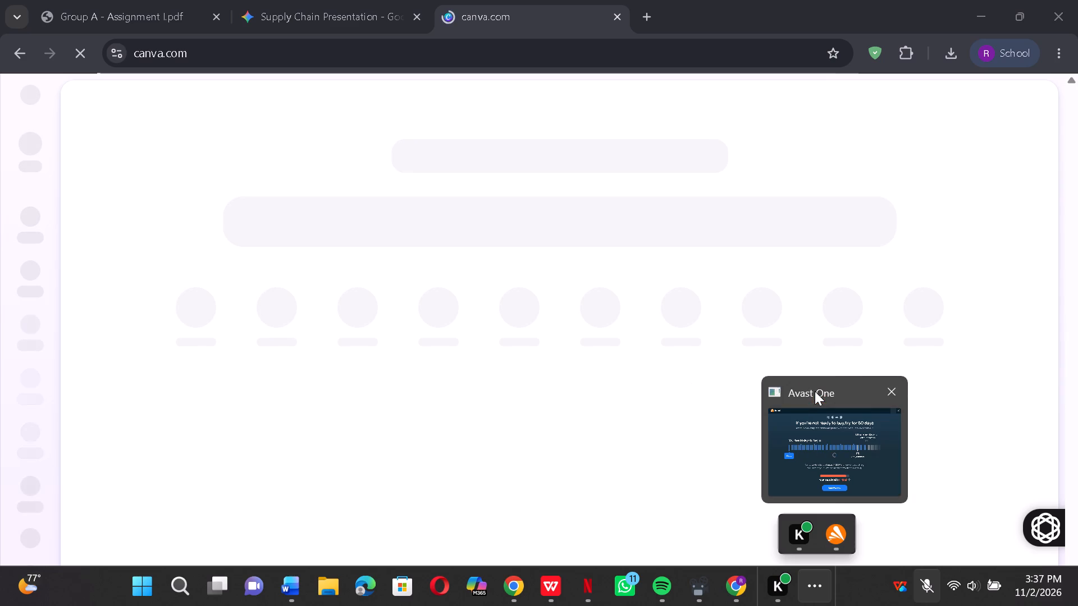
click(889, 387)
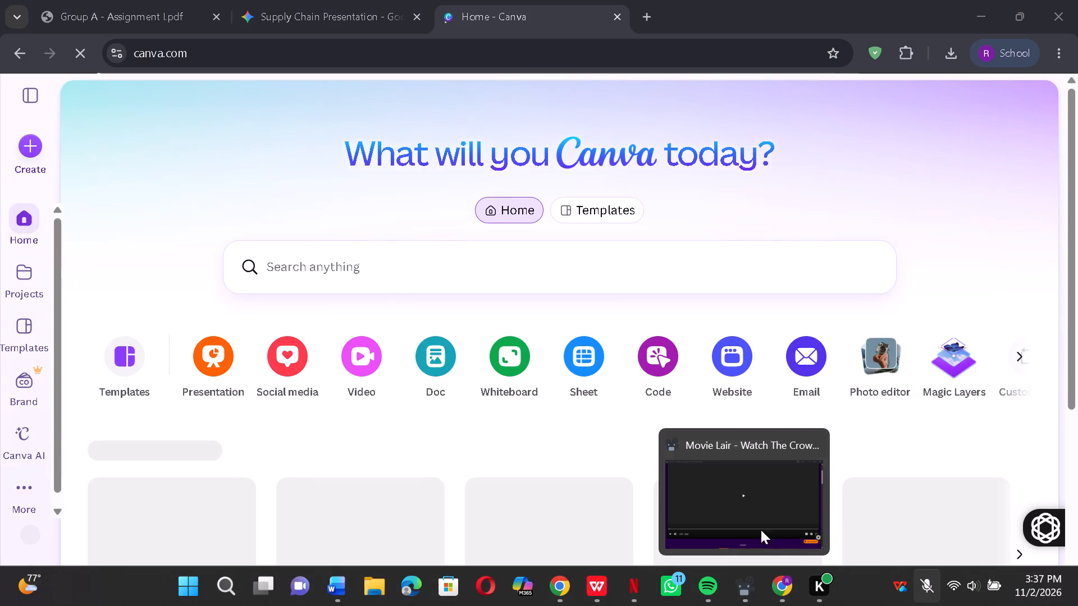
click(820, 445)
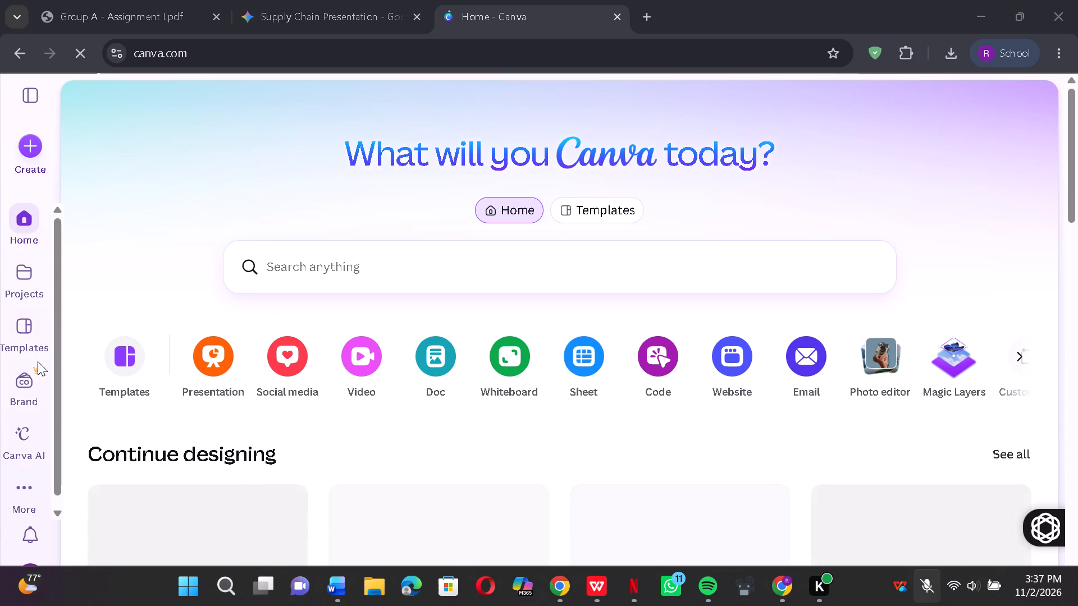
Create a new blank Canva presentation and close the Canva home tab.
click(216, 349)
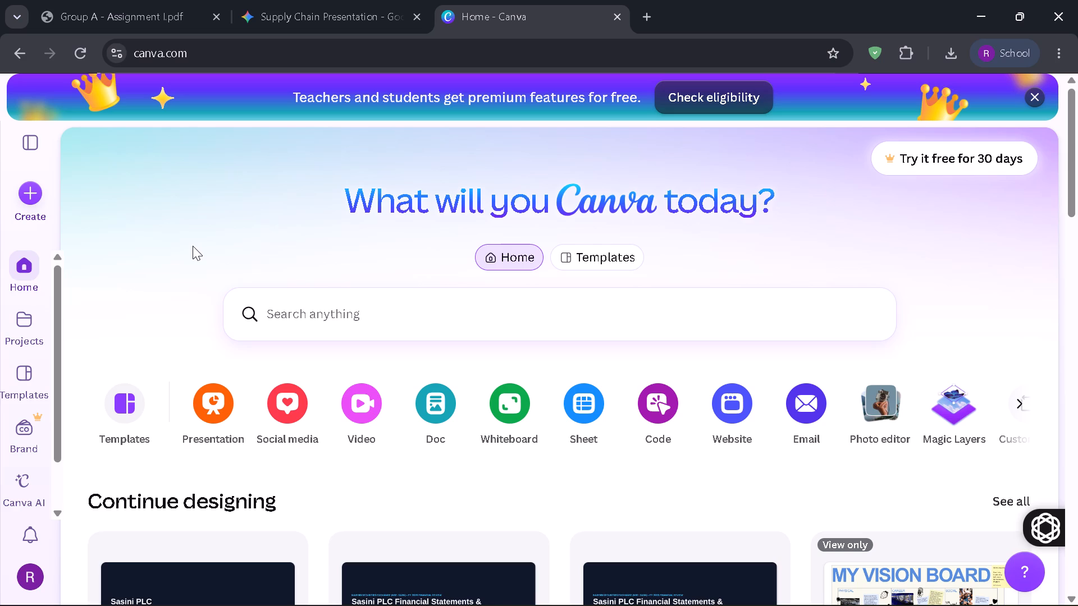
click(208, 402)
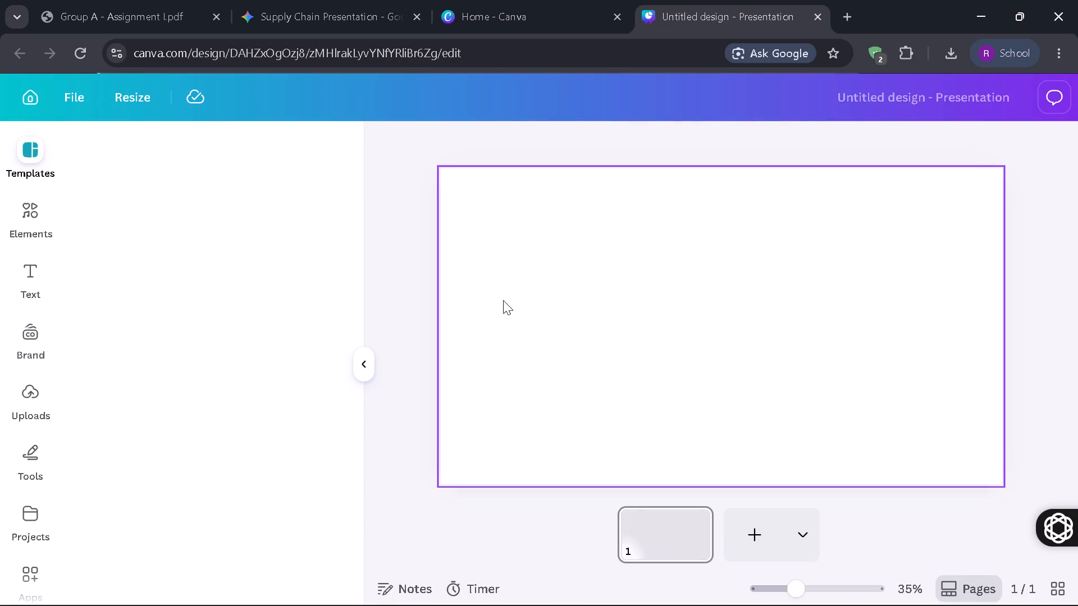
click(619, 15)
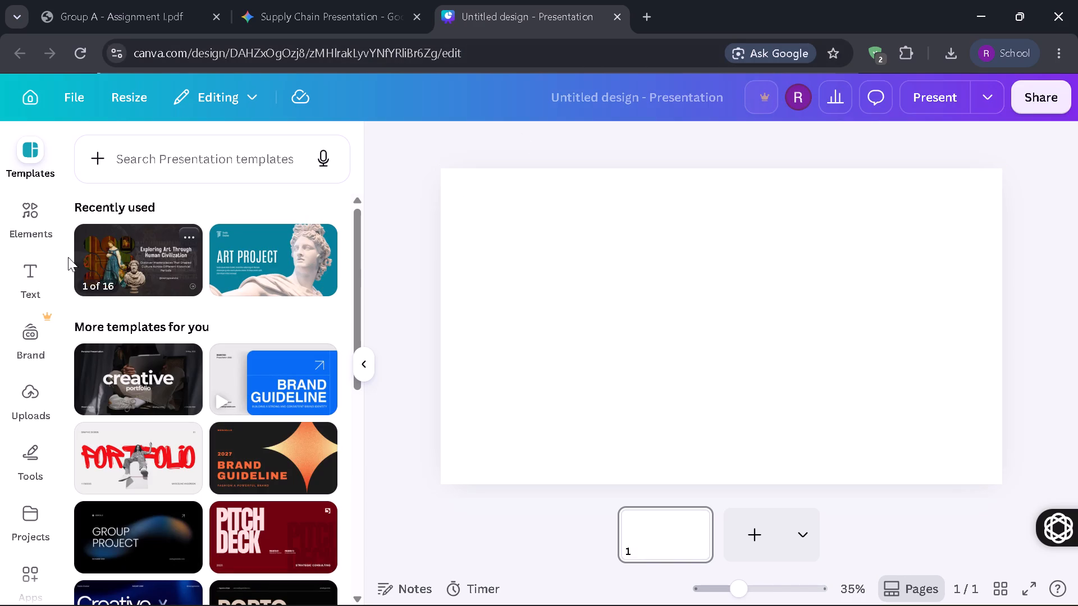
Upload the Emerging Trends in Supply Chain Management PPTX from Downloads to the new design's uploads library.
click(29, 388)
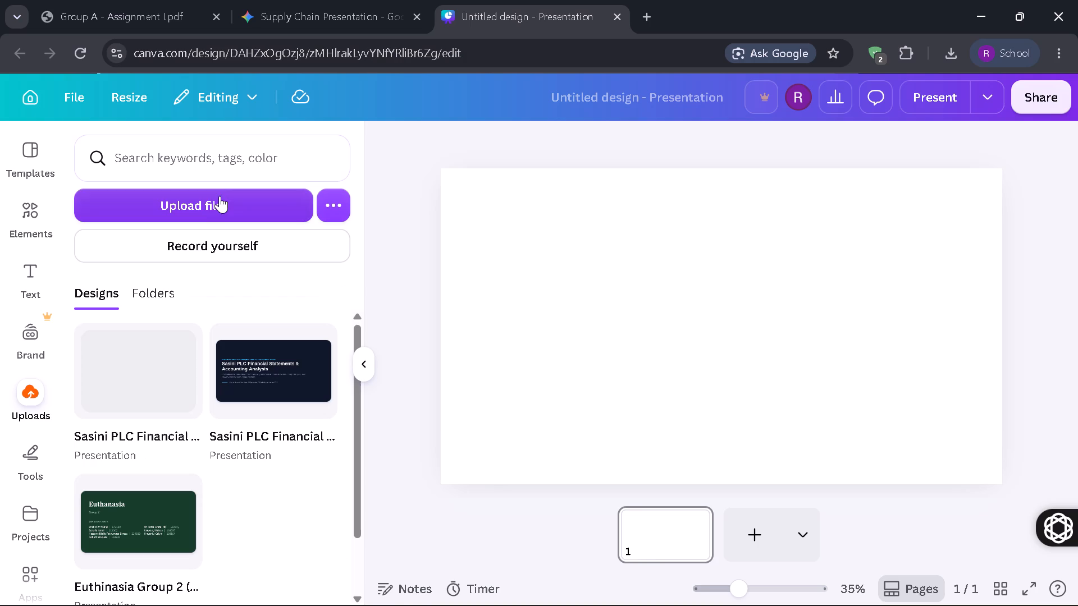
click(216, 201)
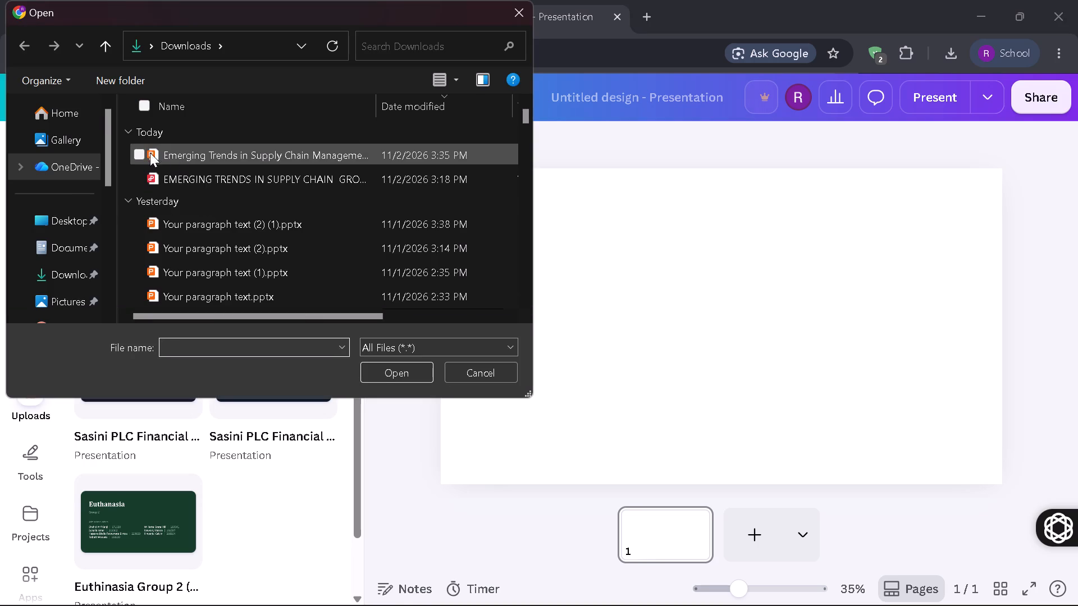
click(139, 154)
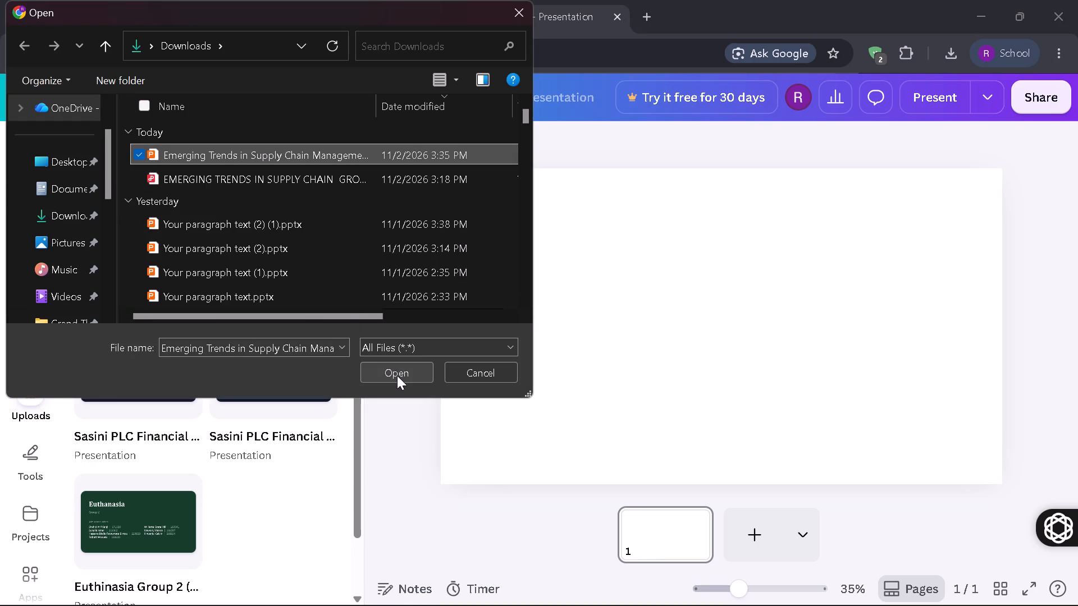
click(397, 375)
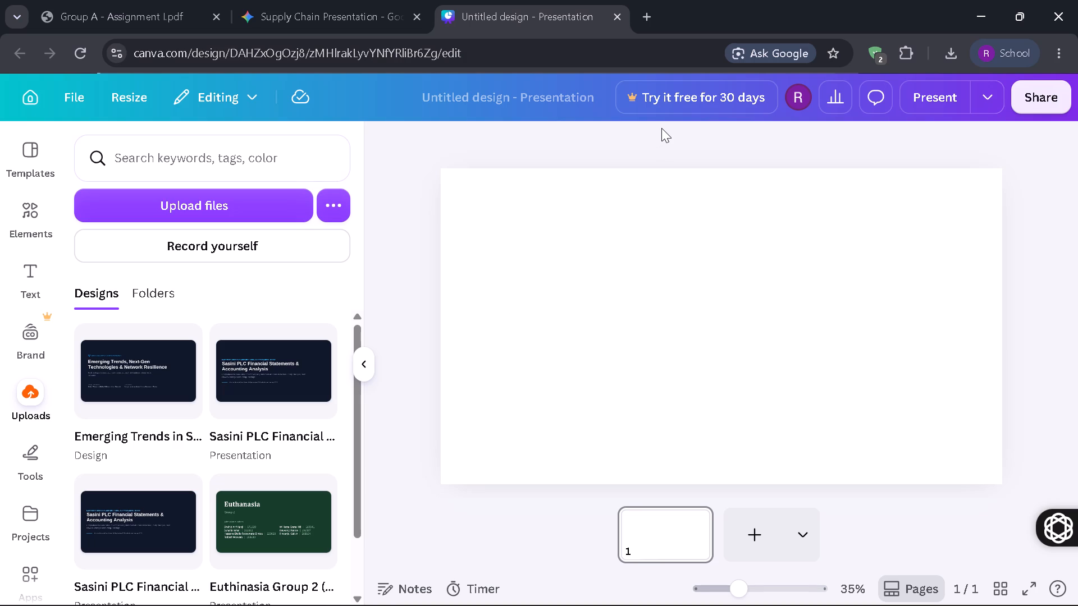
Apply all 11 pages of the uploaded Emerging Trends in Supply Chain Management design to the blank presentation.
click(130, 352)
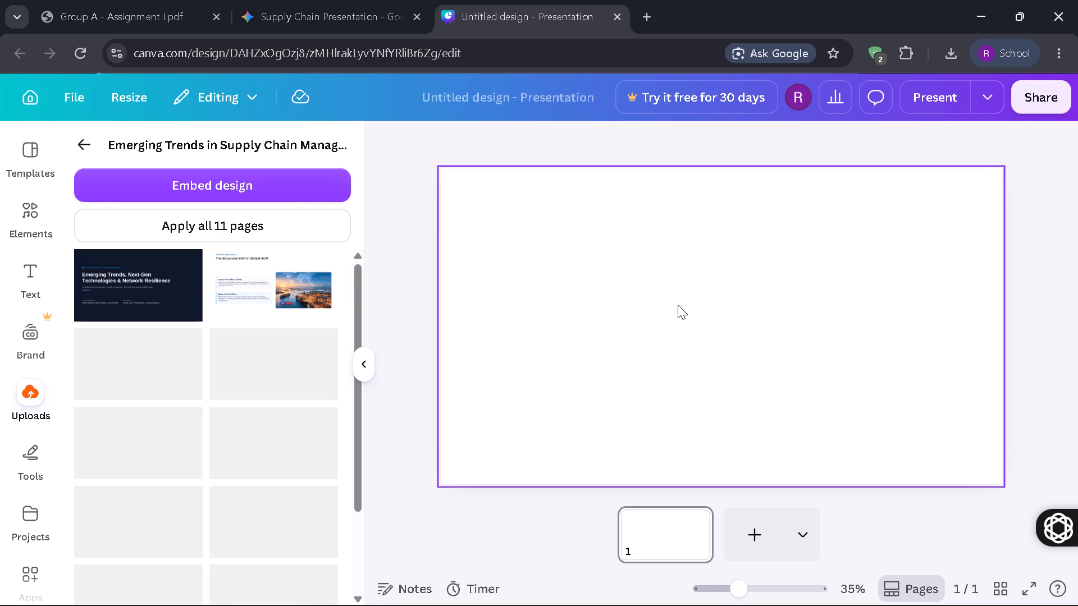
click(217, 222)
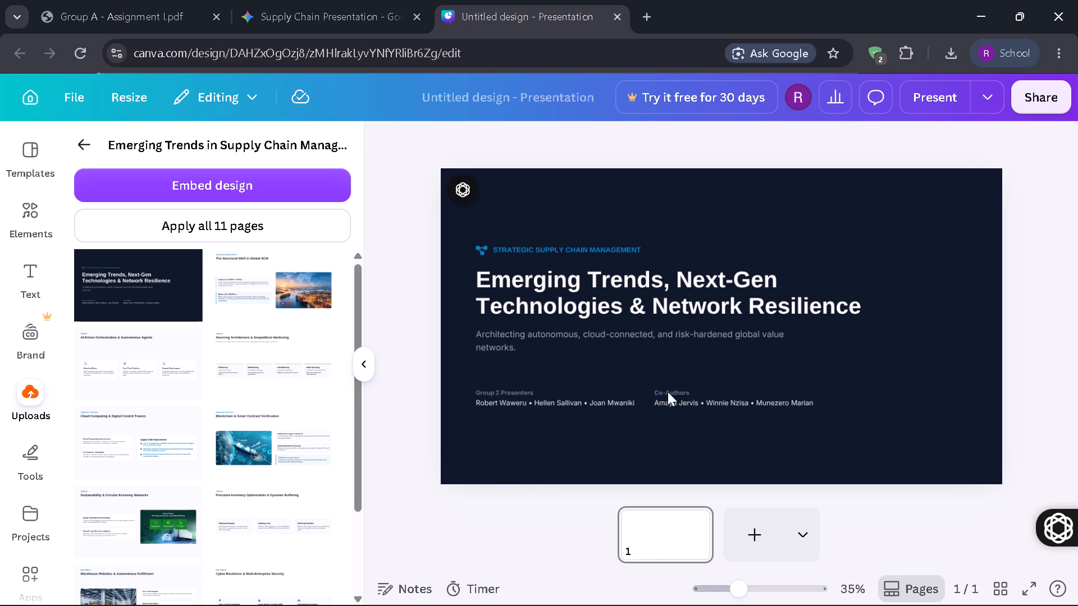
click(246, 230)
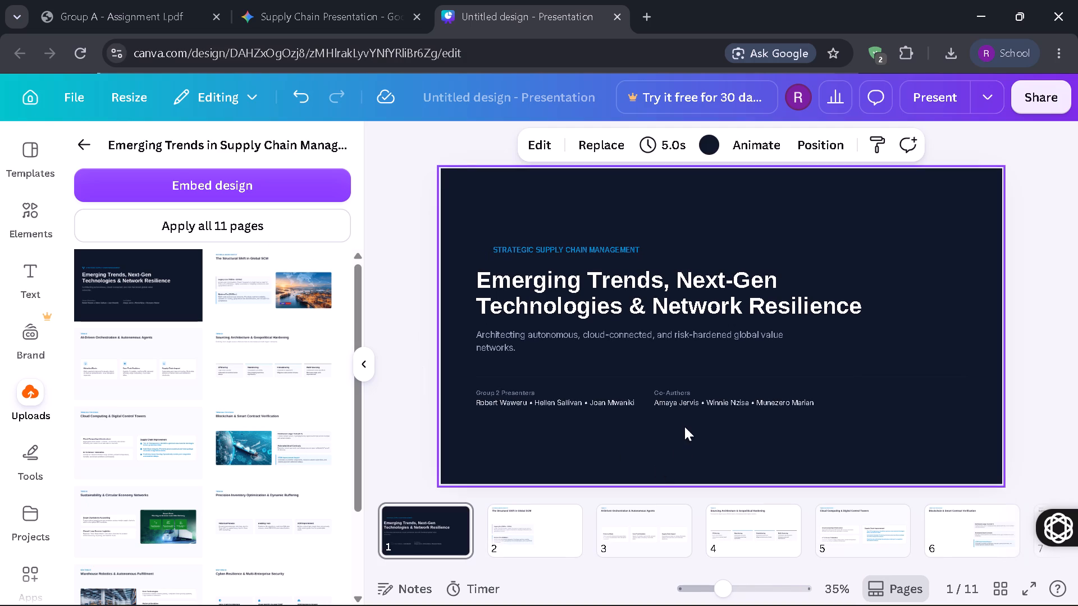
Select the Co-Authors label on the title slide.
click(675, 392)
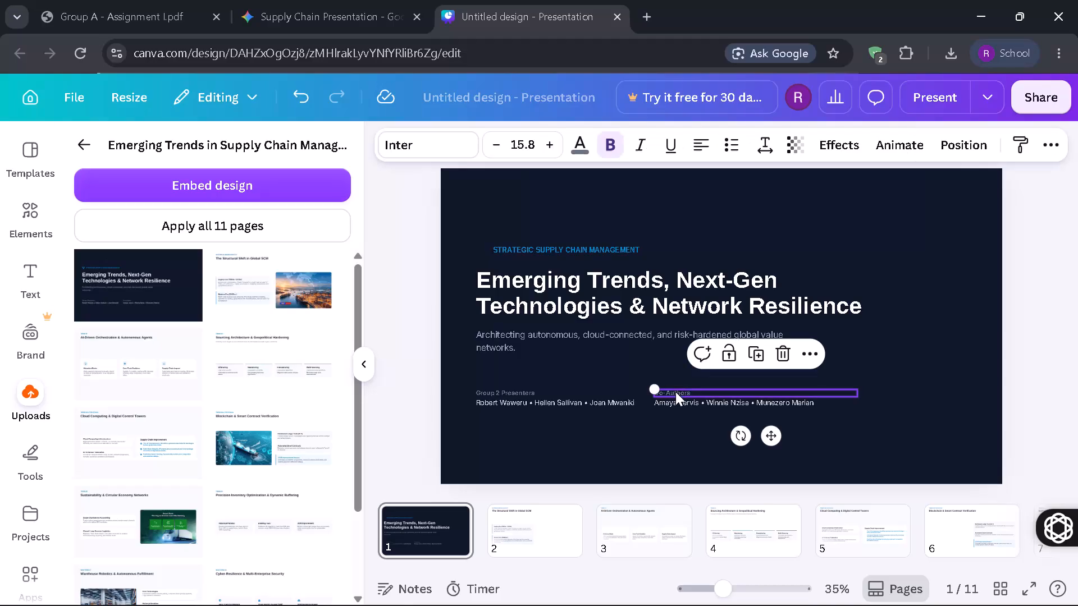
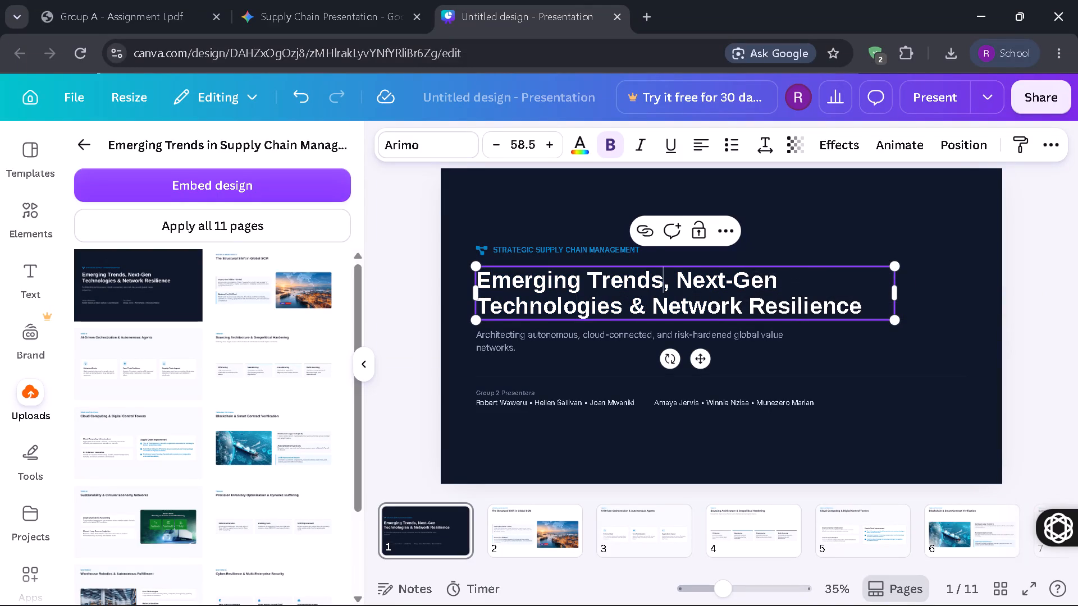
Change the title slide's heading to "Emerging Trends in Supply Chain Management".
drag(663, 279, 866, 309)
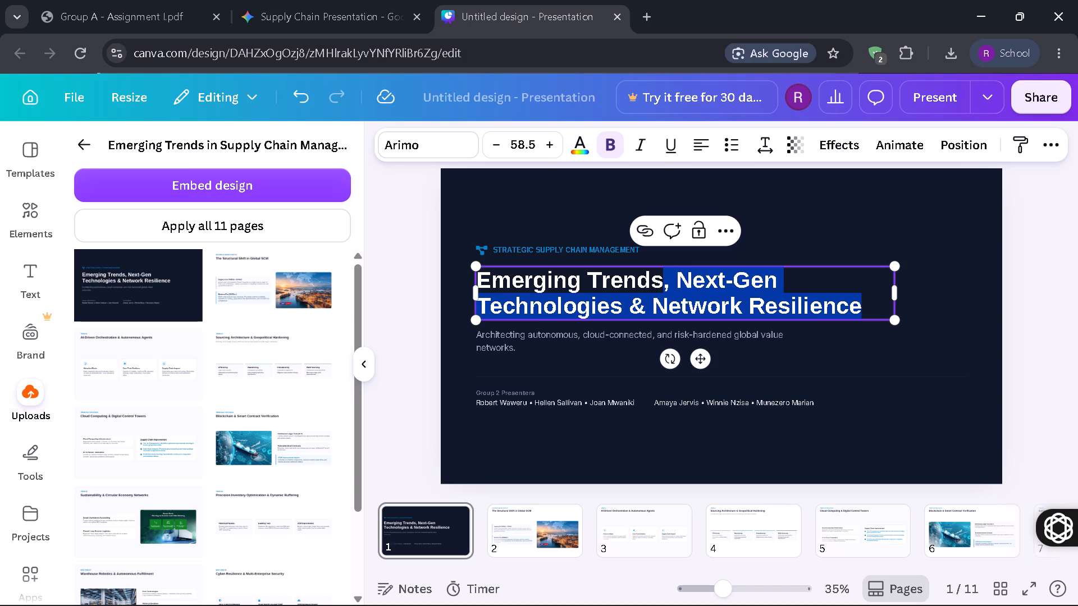
key(BackSpace)
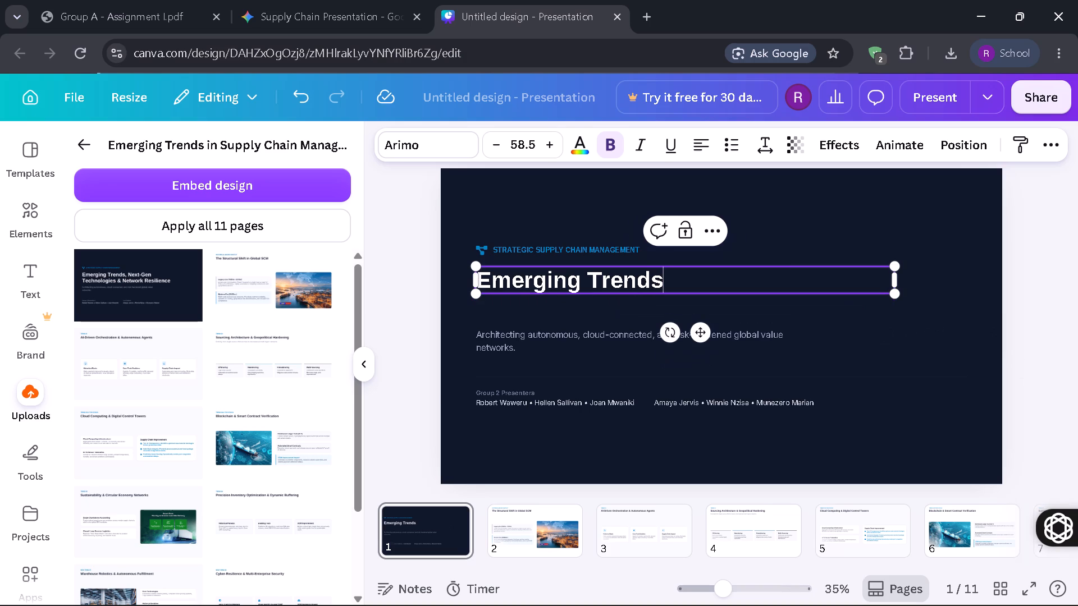
key(space)
text(in)
key(space)
key(BackSpace)
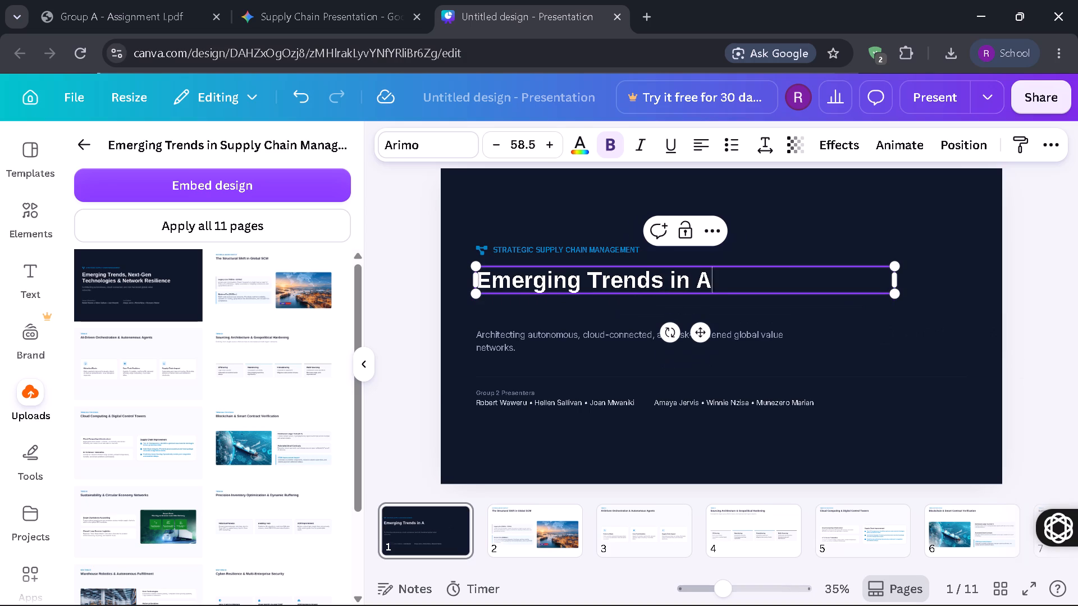
key(s)
text(upply c)
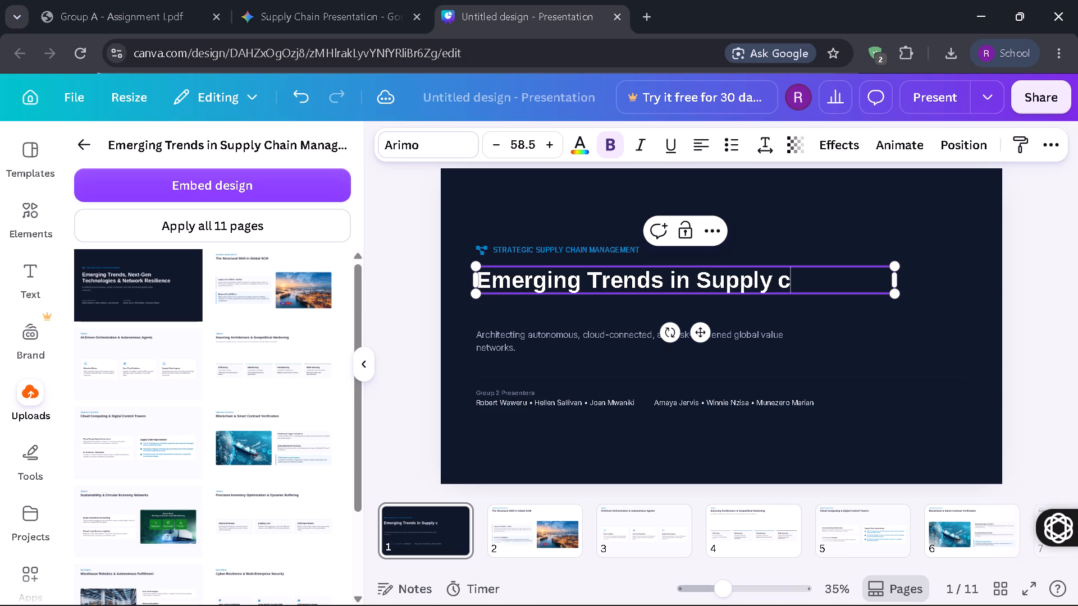
key(BackSpace)
key(c)
text(hain)
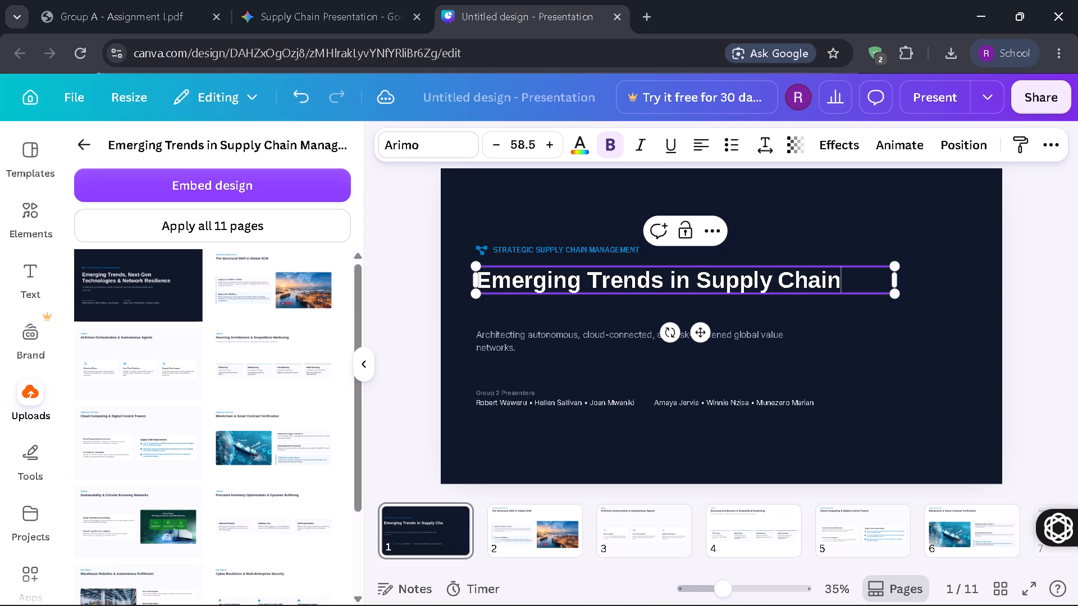
key(space)
key(m)
text(anagement)
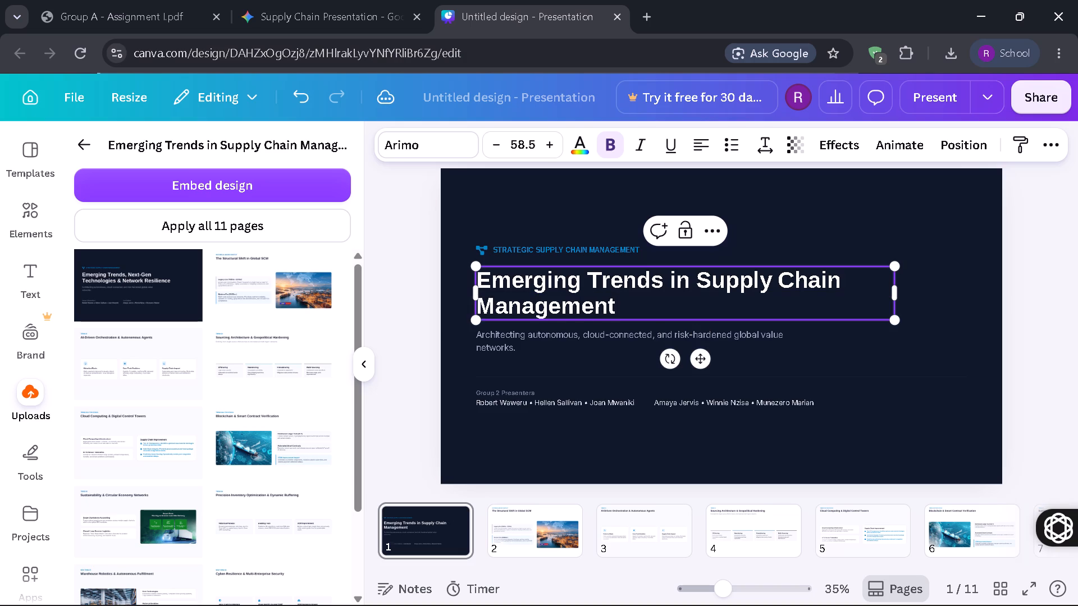
click(941, 370)
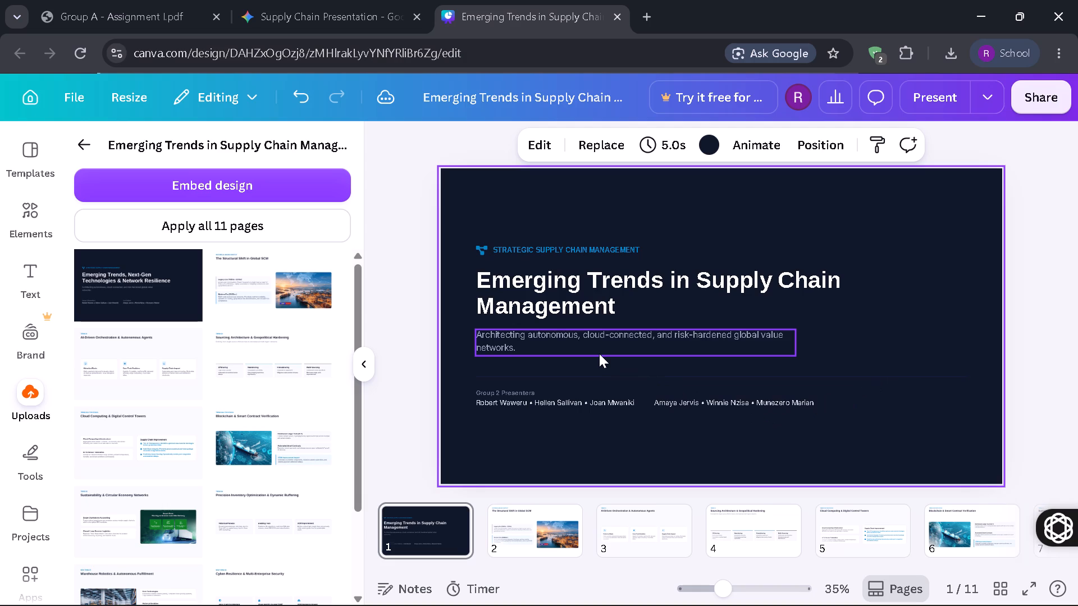
Delete the subtitle, the Group 2 Presenters label and both lines of presenter names from the title slide.
click(599, 353)
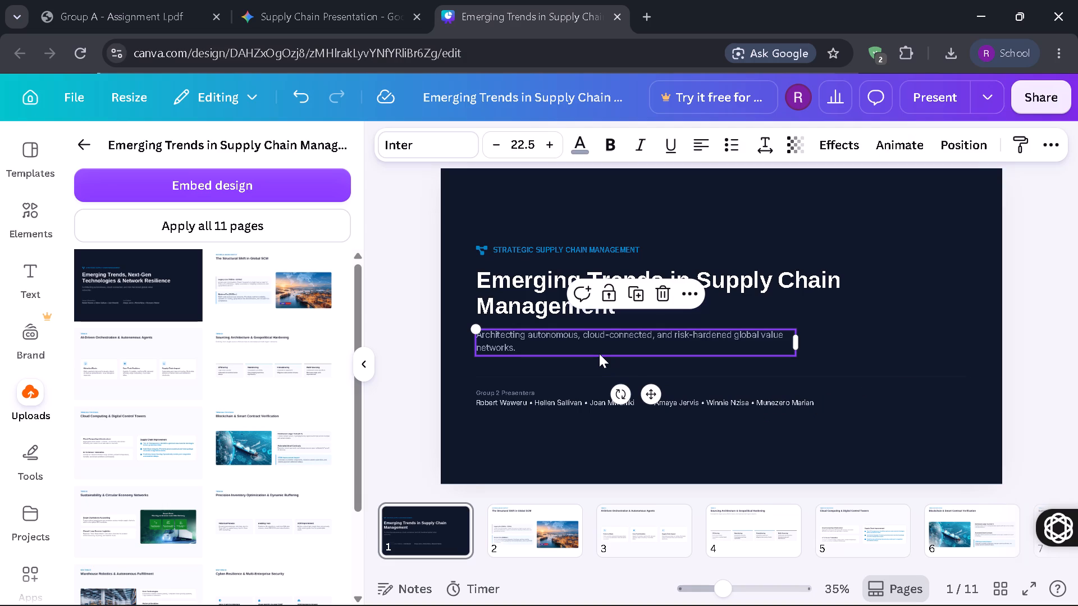
key(BackSpace)
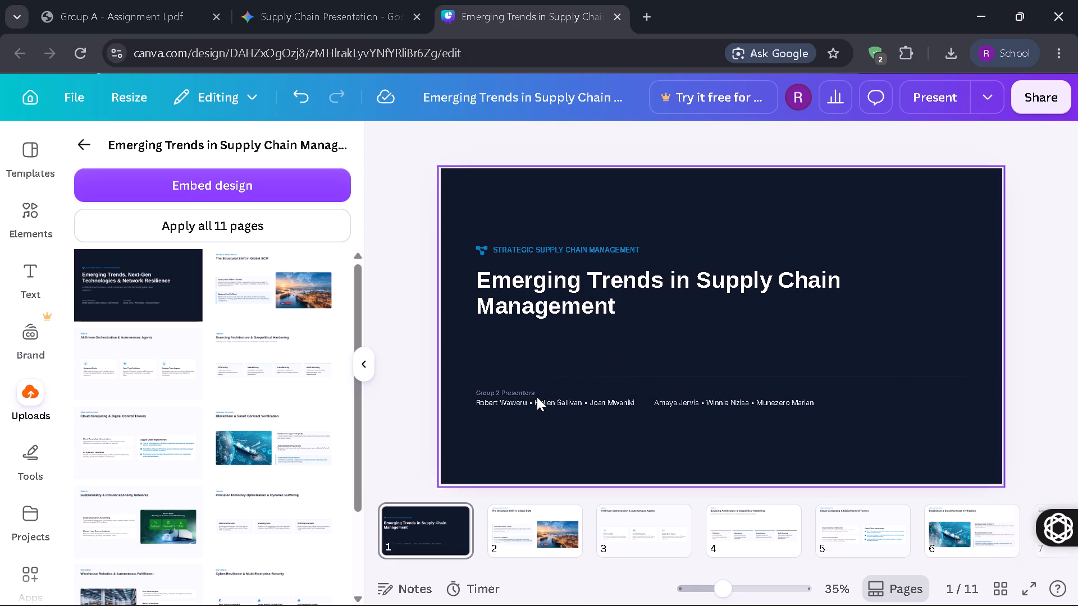
click(529, 391)
key(BackSpace)
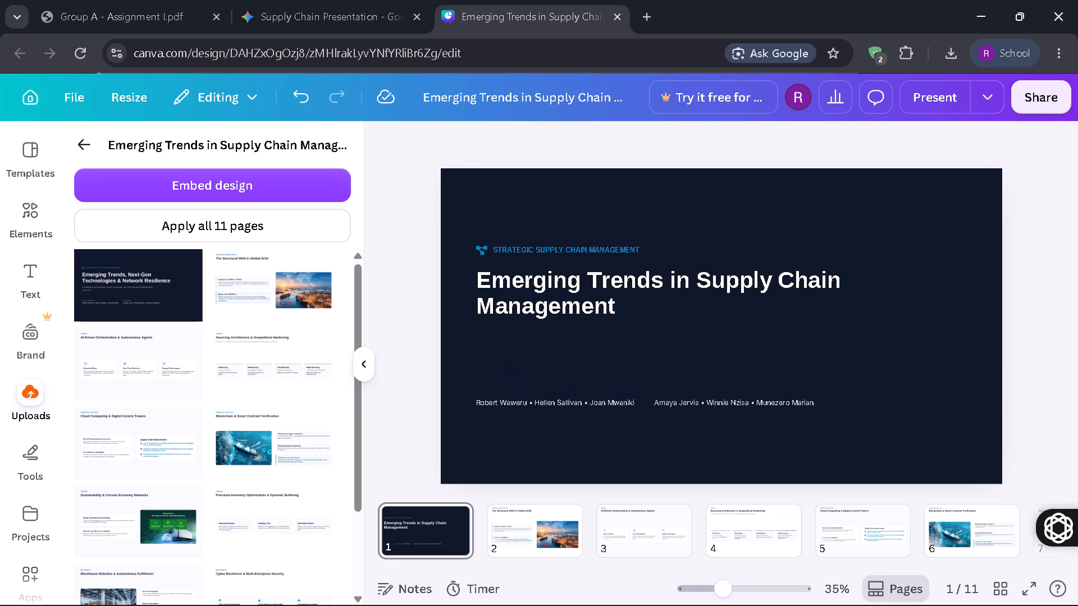
click(532, 405)
key(BackSpace)
click(663, 407)
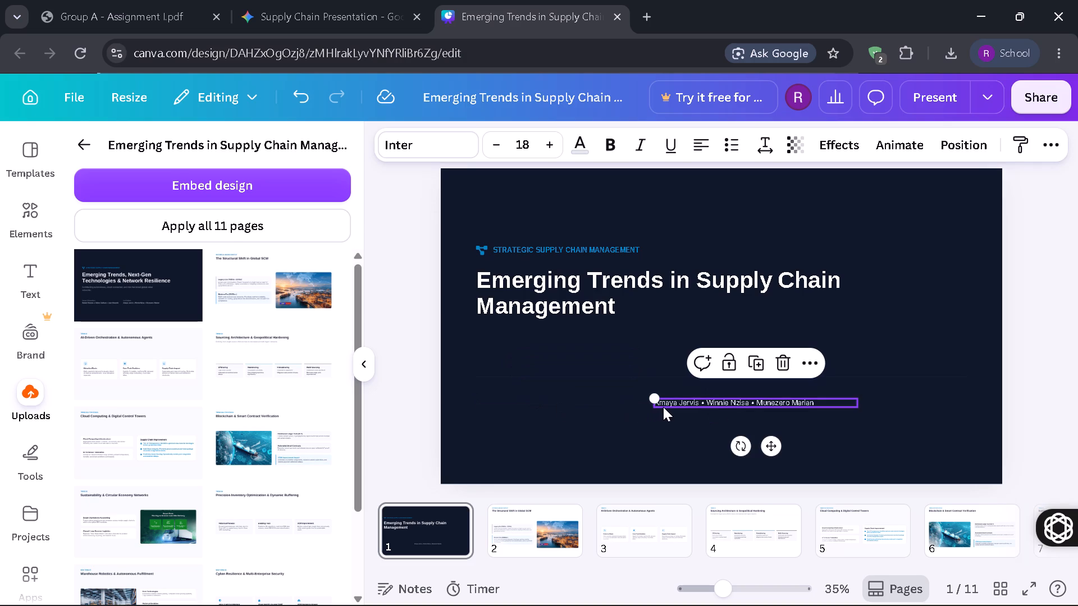
key(BackSpace)
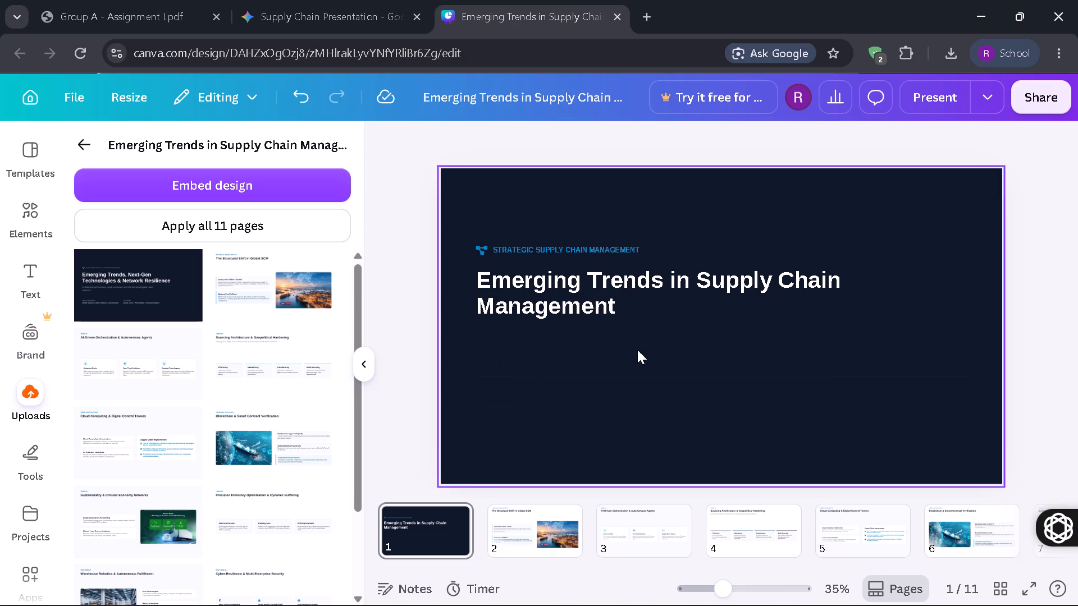
drag(556, 247, 565, 352)
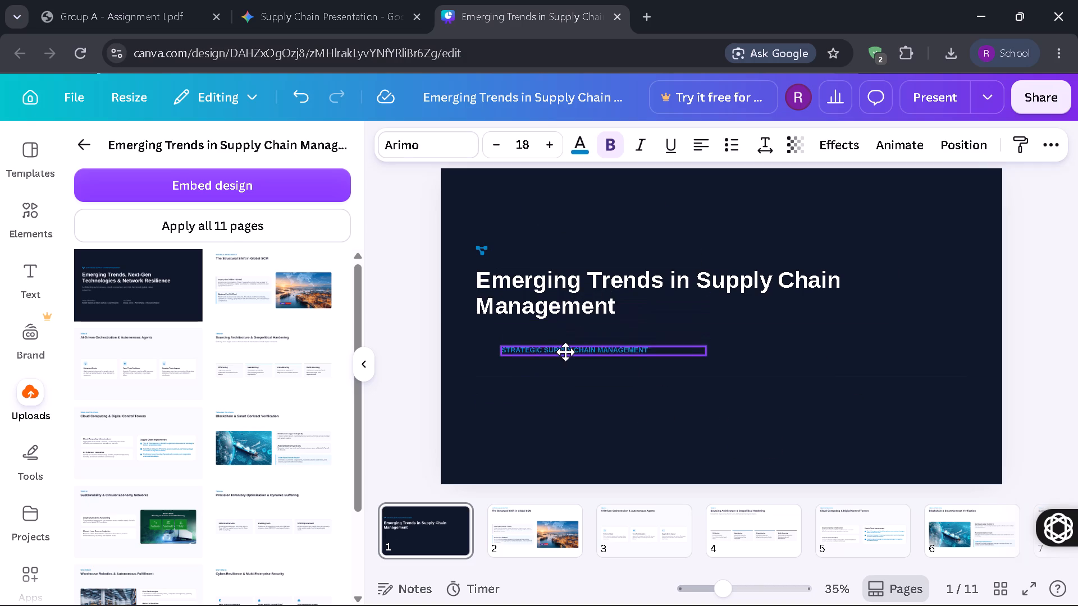
drag(565, 352, 568, 375)
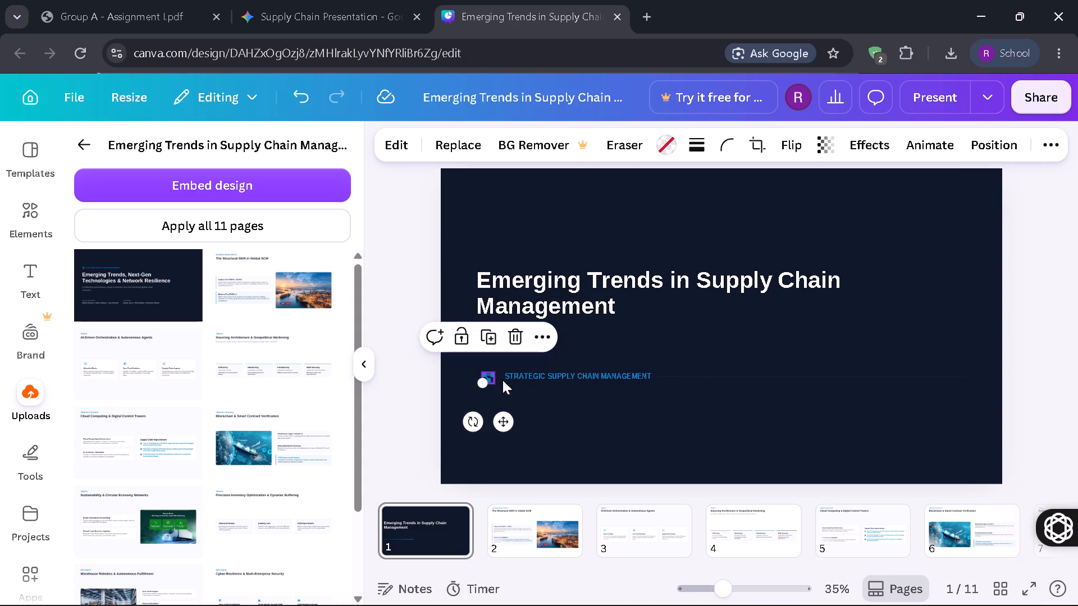
click(691, 392)
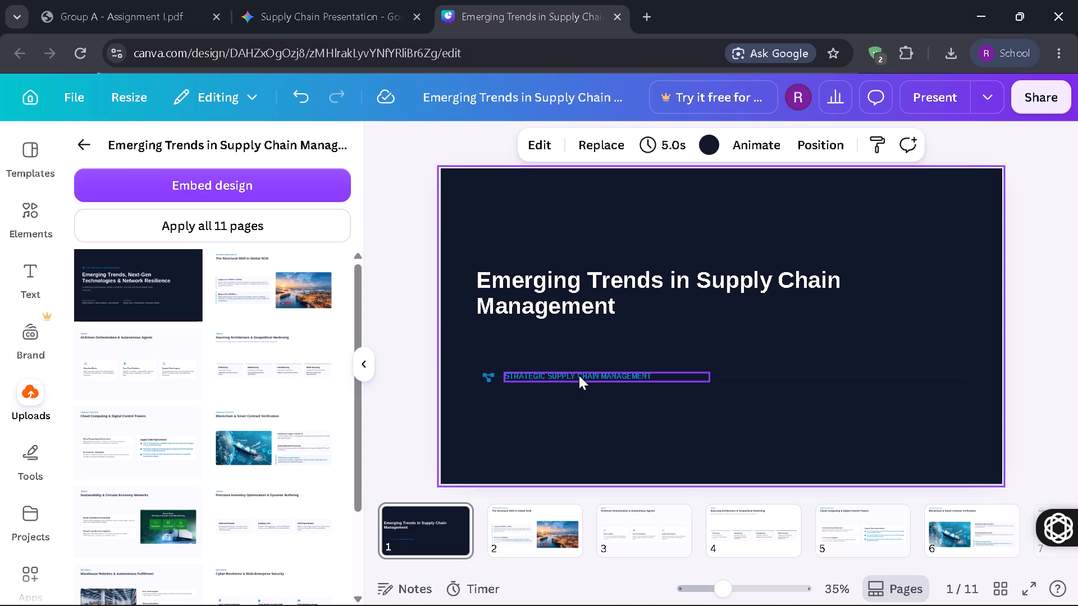
drag(579, 375, 573, 374)
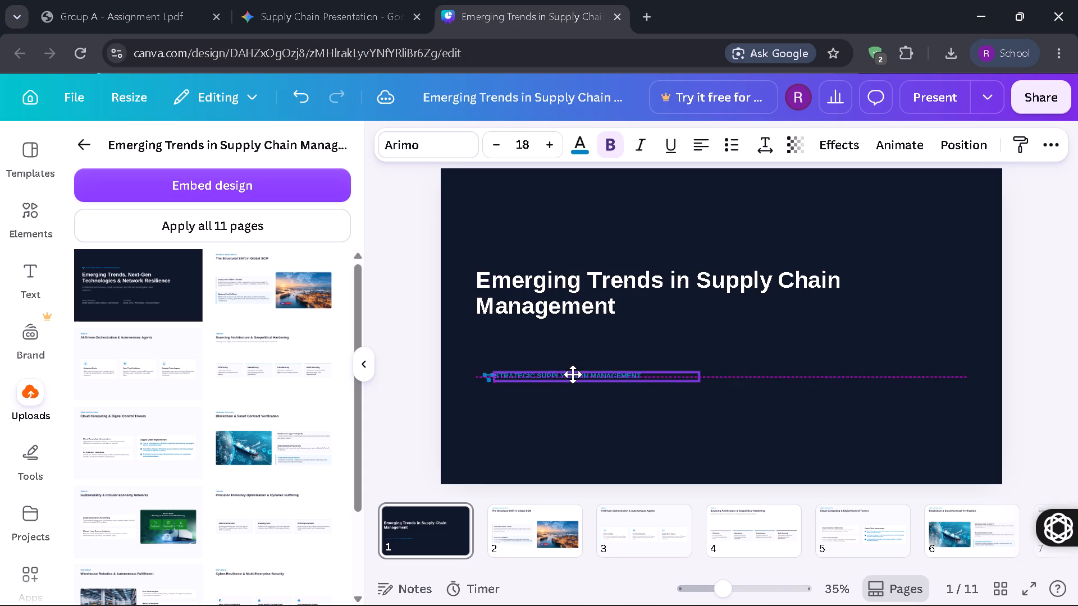
drag(573, 374, 573, 377)
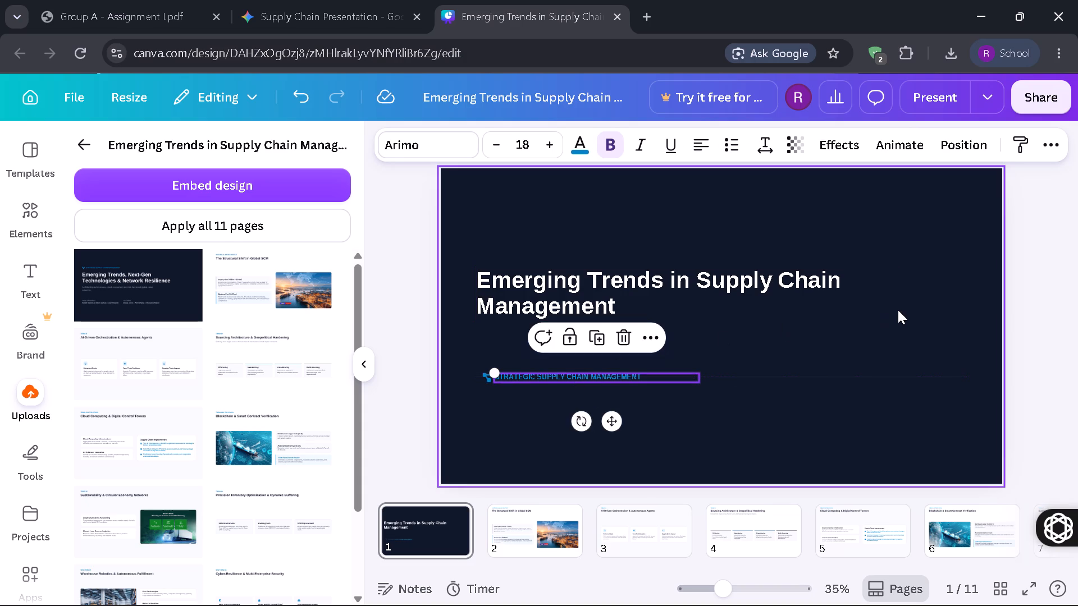
click(1009, 339)
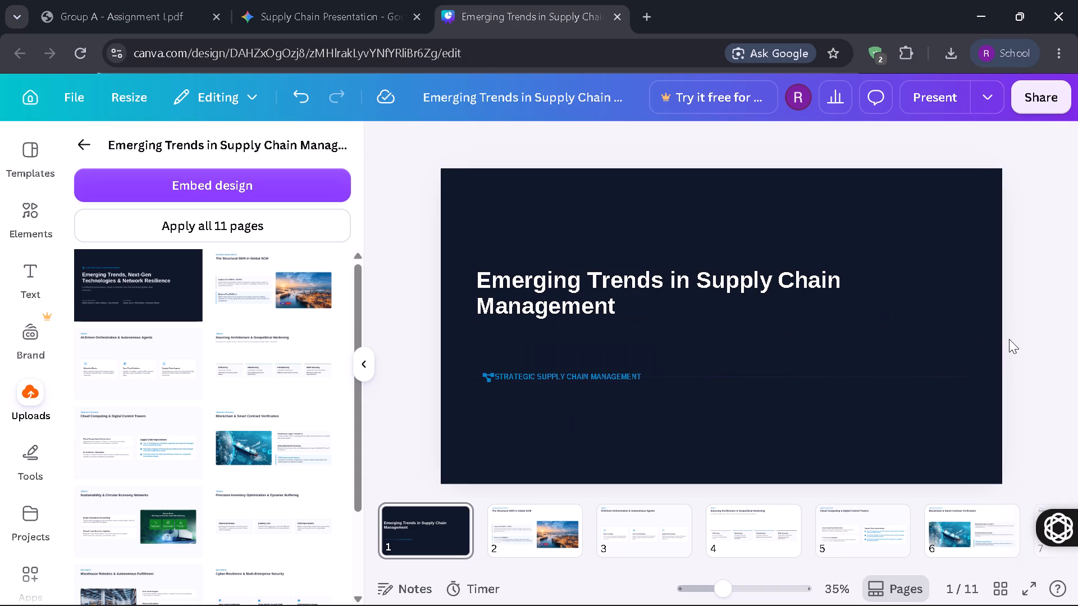
Apply the cloudy grey watercolour-style background image to slide 2, The Structural Shift in Global SCM.
key(Right)
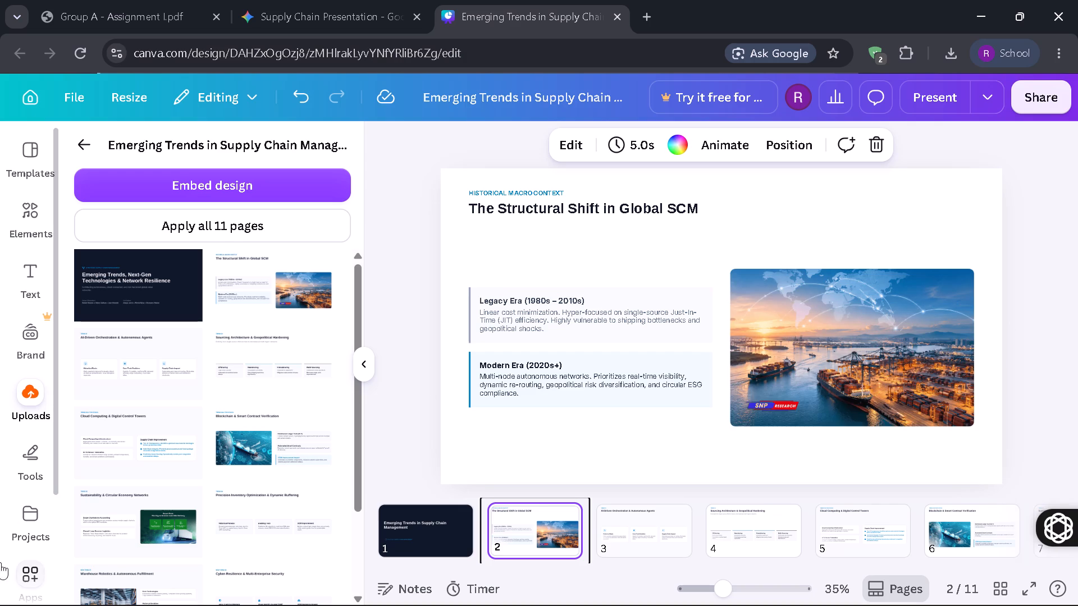
scroll(43, 465, down, 3)
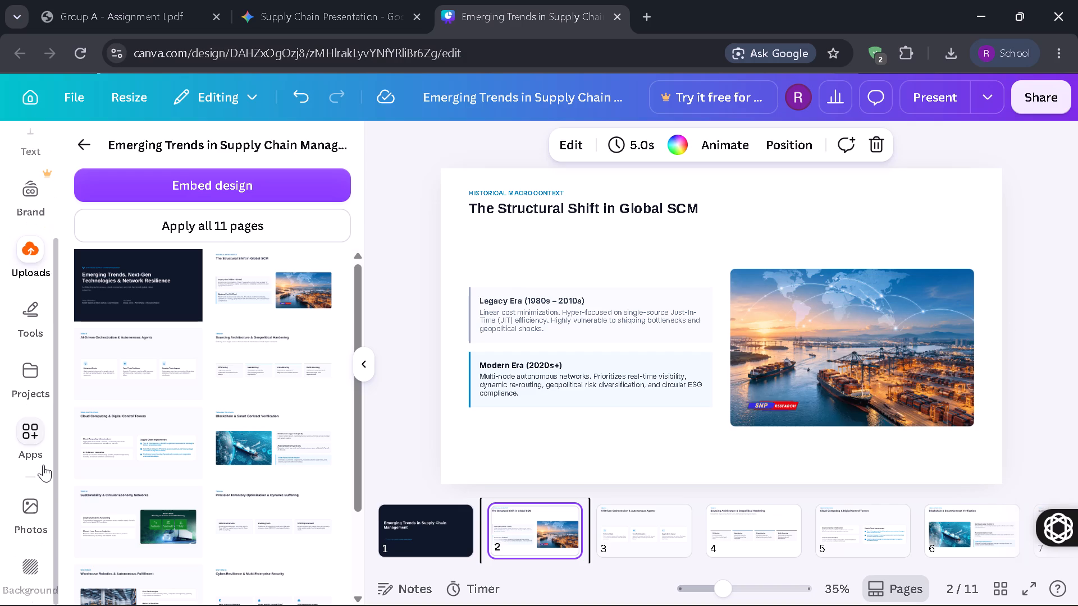
click(21, 418)
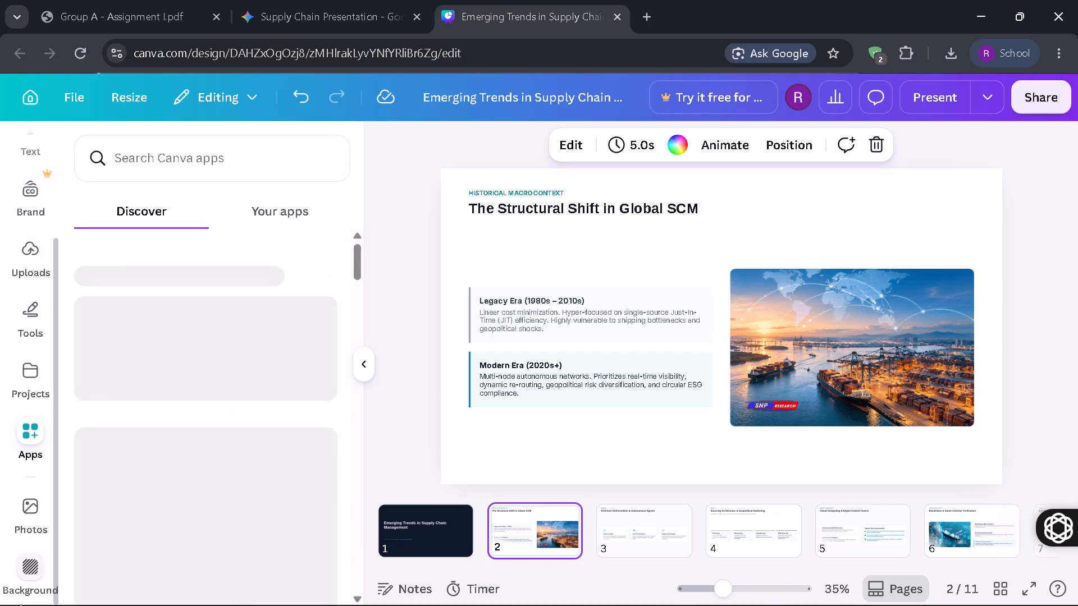
click(22, 566)
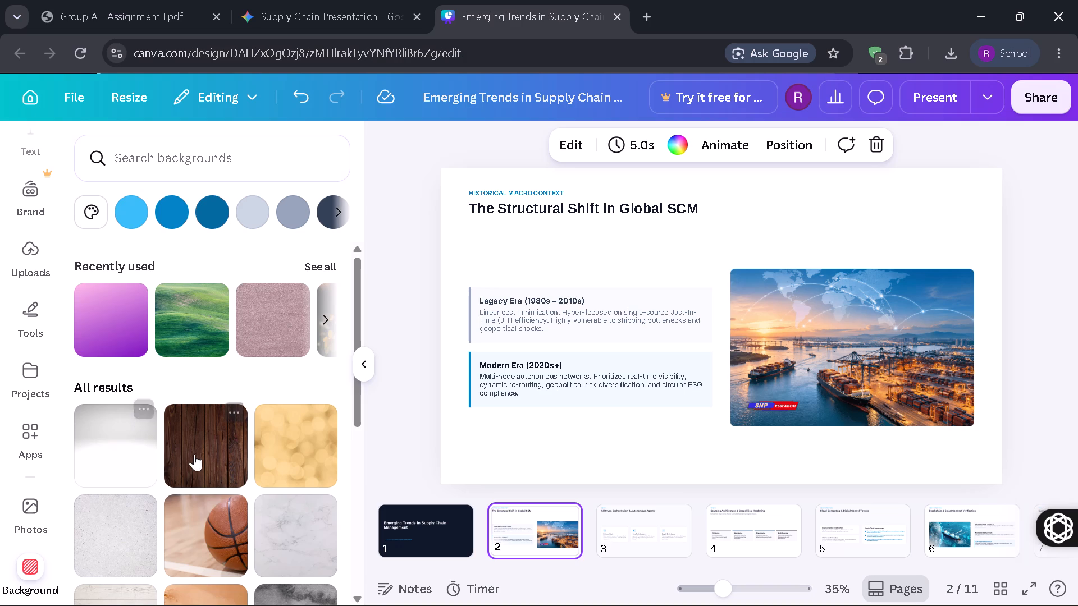
scroll(199, 454, down, 3)
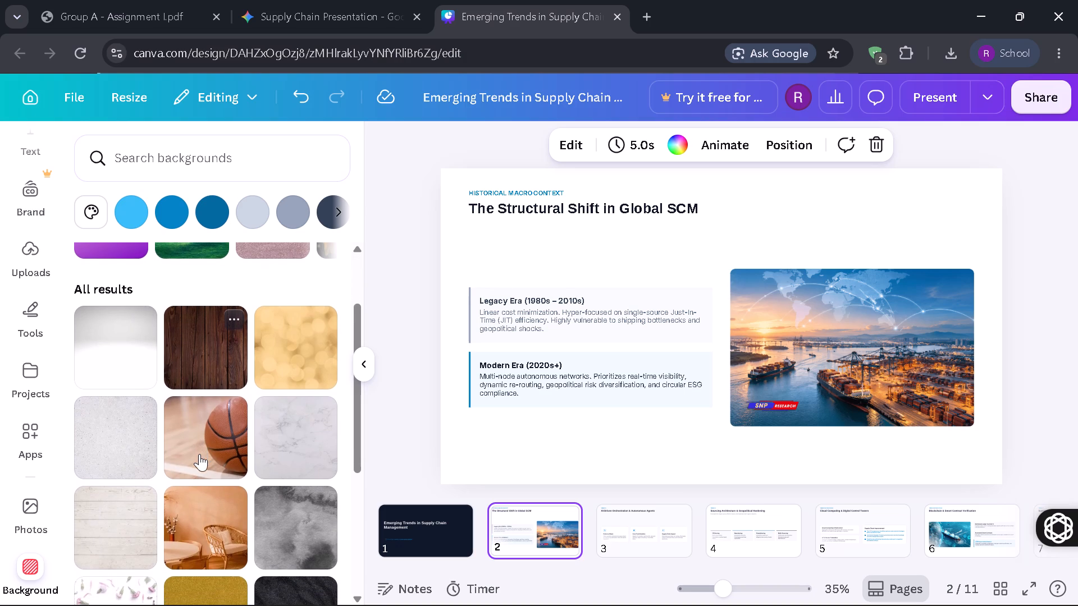
scroll(199, 454, down, 2)
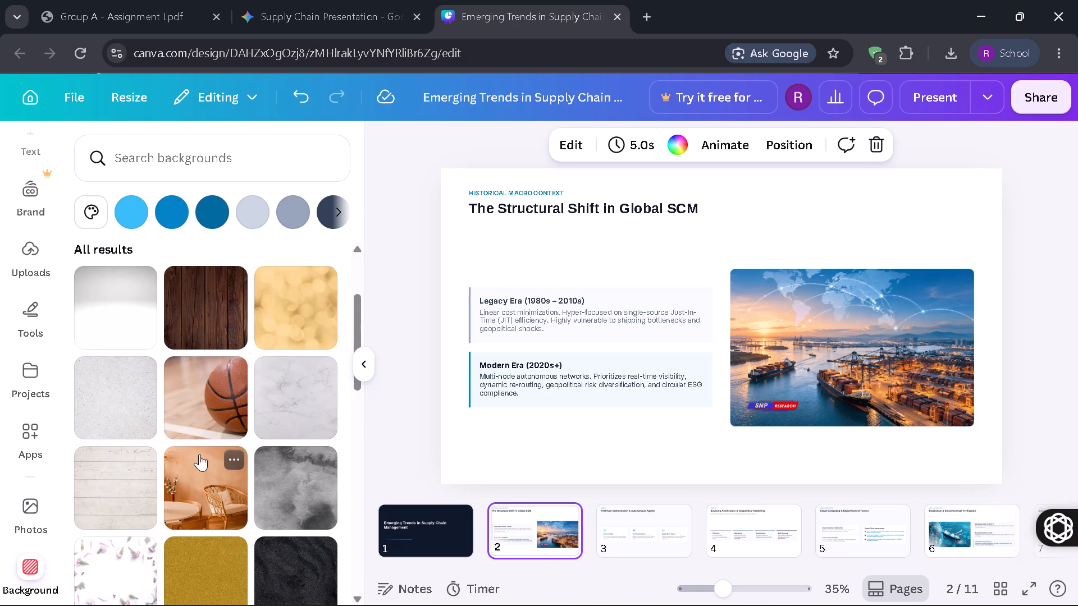
scroll(199, 454, down, 2)
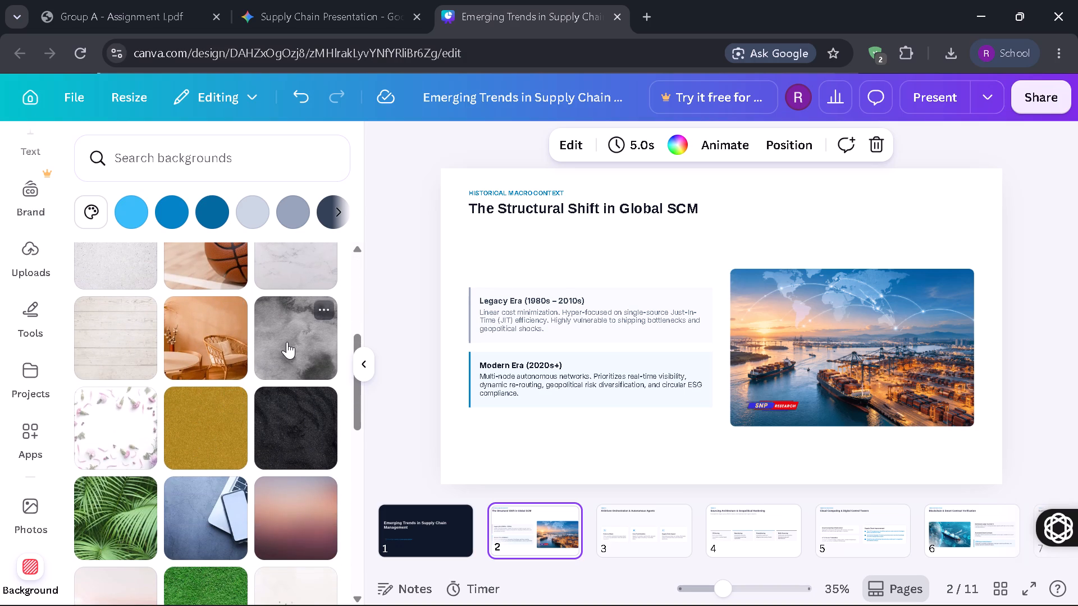
click(287, 342)
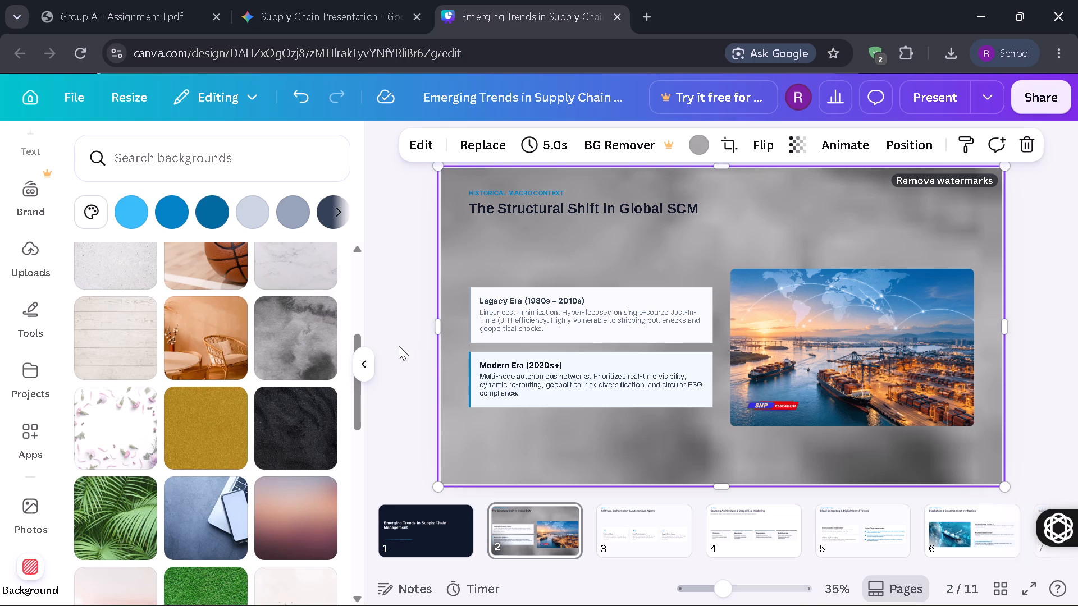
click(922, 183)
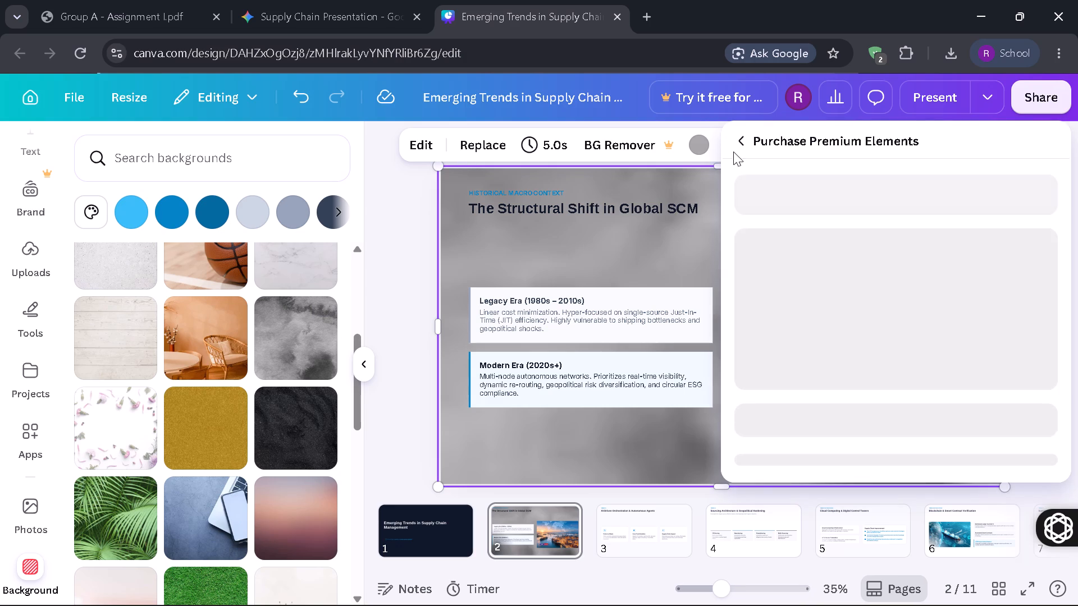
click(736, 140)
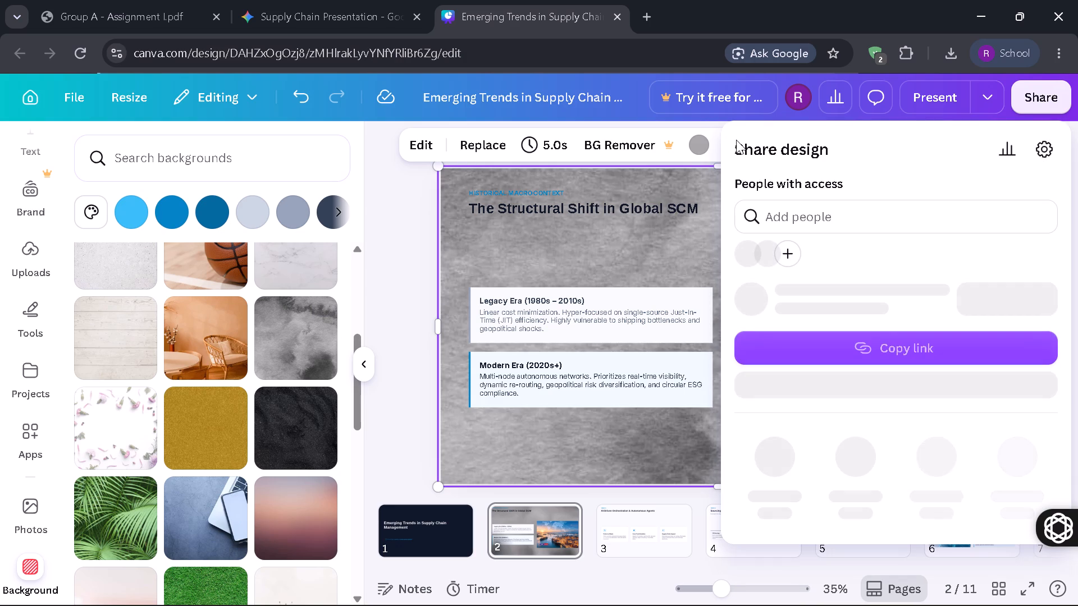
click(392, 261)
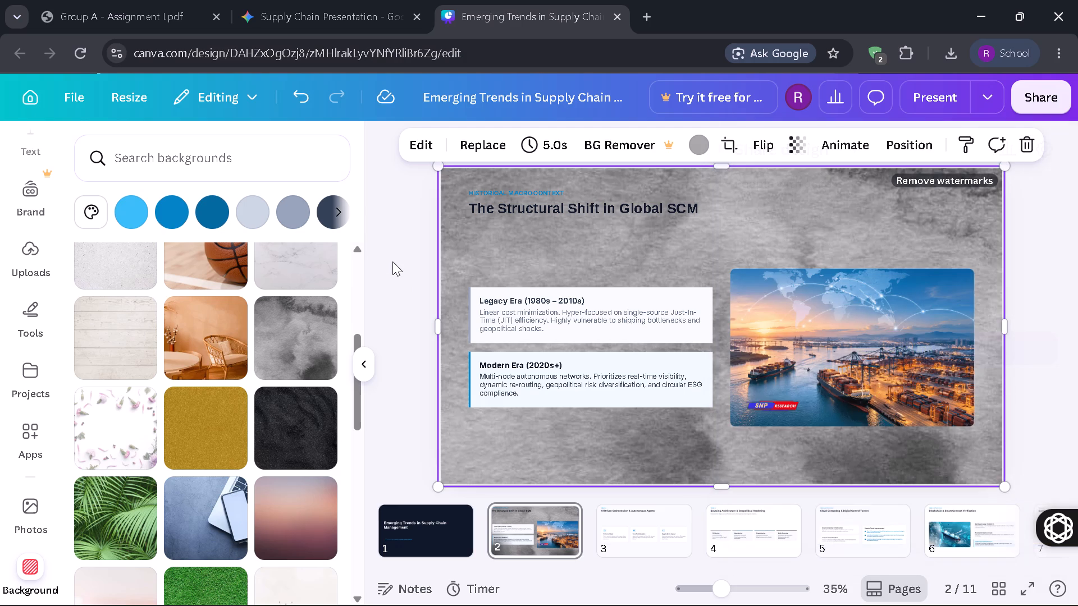
Apply the blue-grey desk background photo with laptop and phone to slide 3, AI-Driven Orchestration & Autonomous Agents.
click(392, 261)
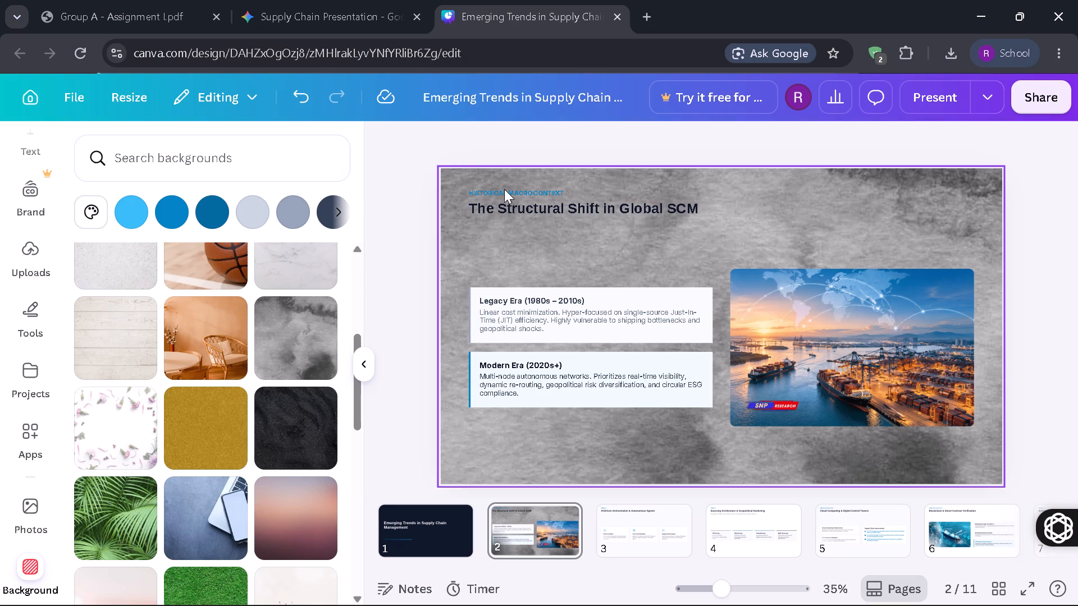
click(387, 324)
key(Right)
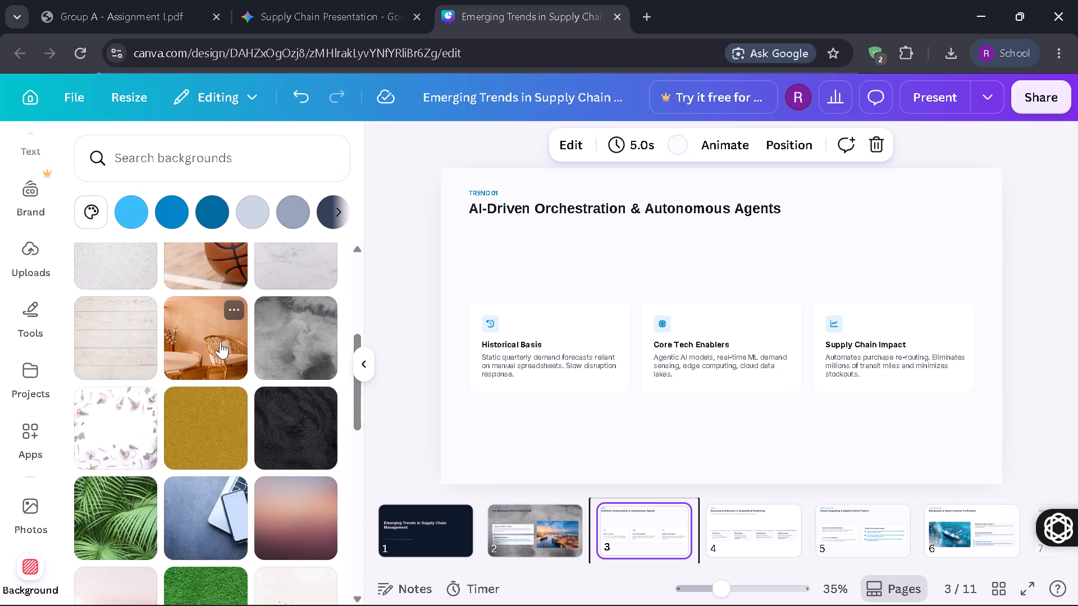
scroll(220, 342, down, 4)
scroll(220, 342, up, 1)
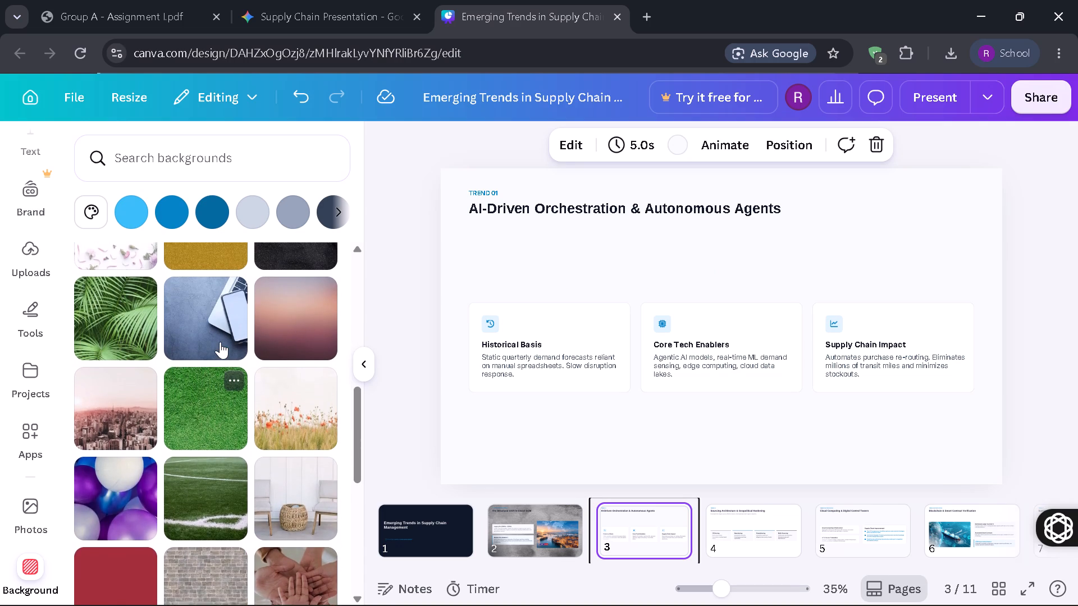
scroll(220, 342, up, 1)
click(220, 342)
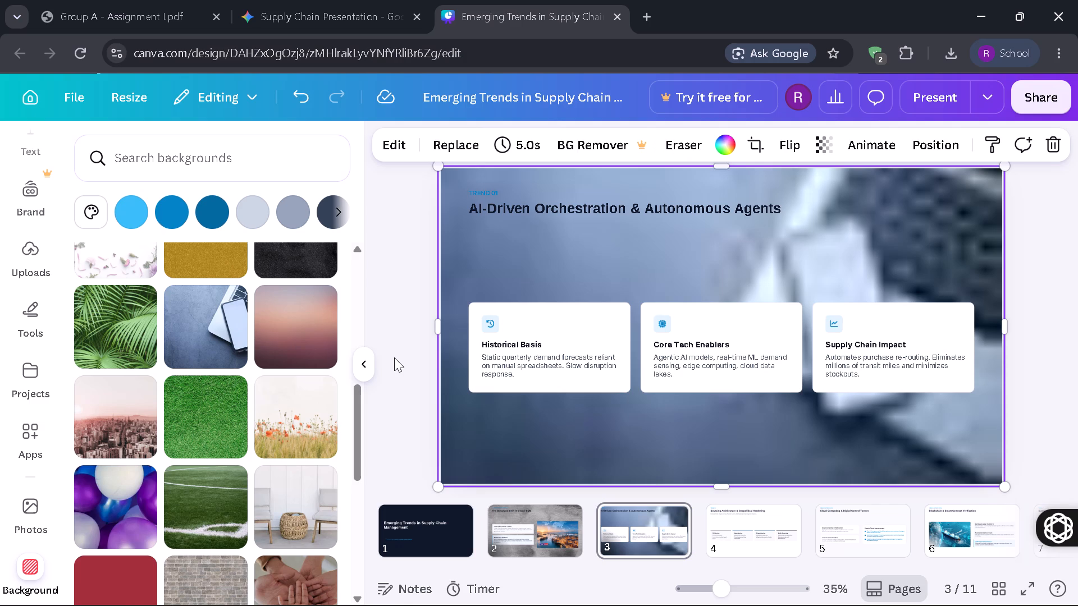
click(394, 357)
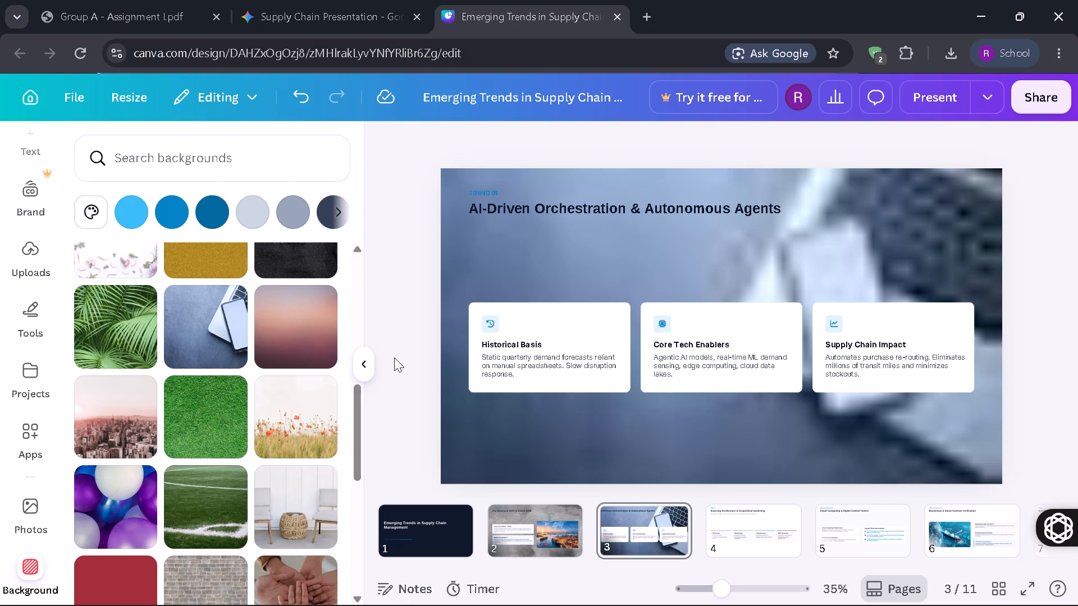
Apply the pink-tinted city skyline background photo to slide 4, Sourcing Architecture & Geopolitical Hardening.
key(Right)
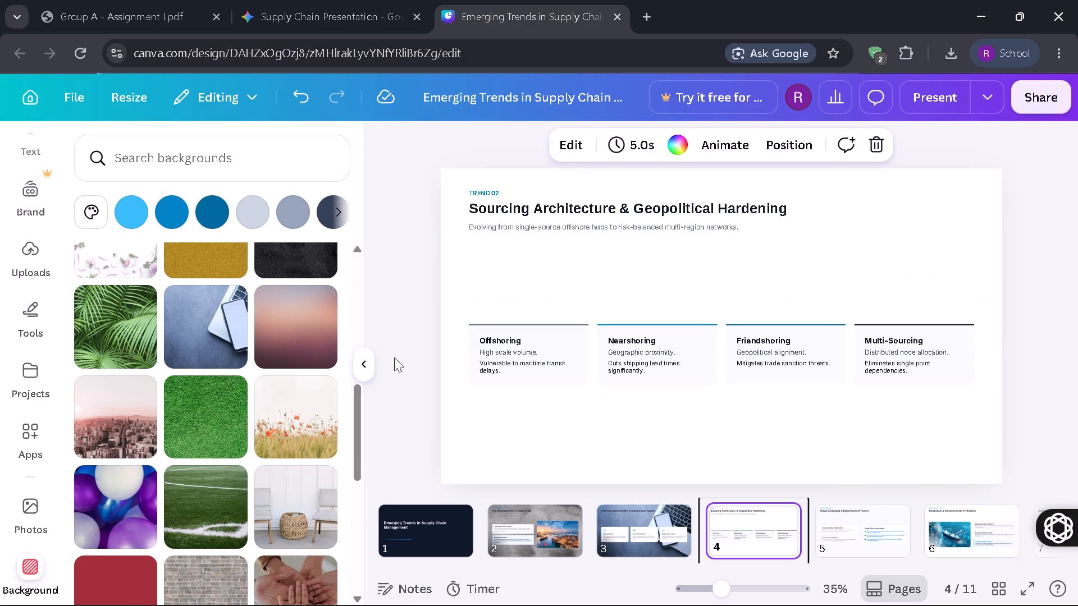
scroll(233, 370, down, 1)
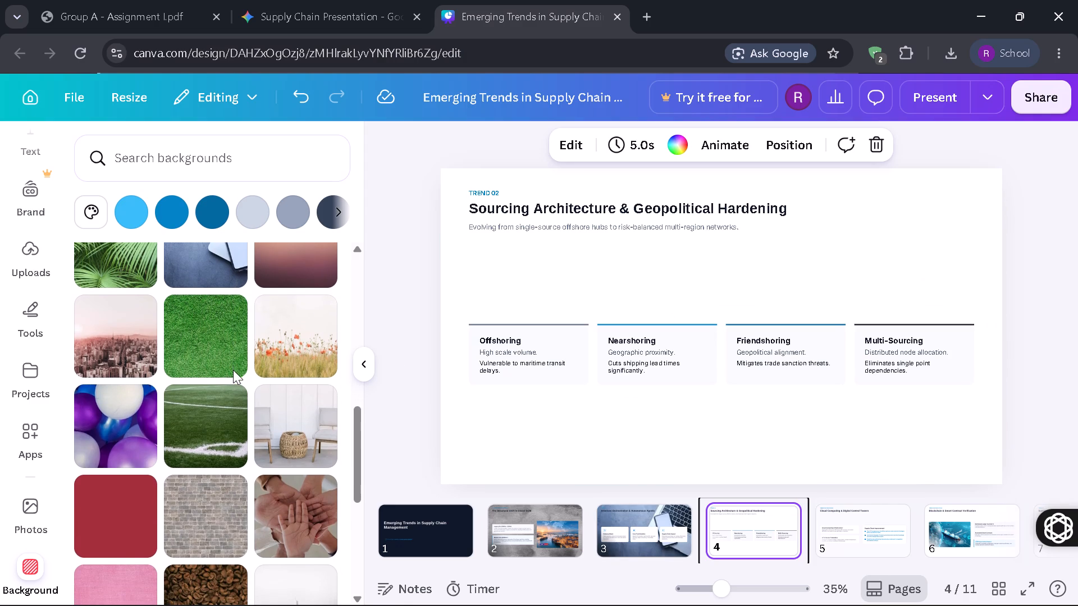
scroll(233, 370, down, 1)
click(114, 338)
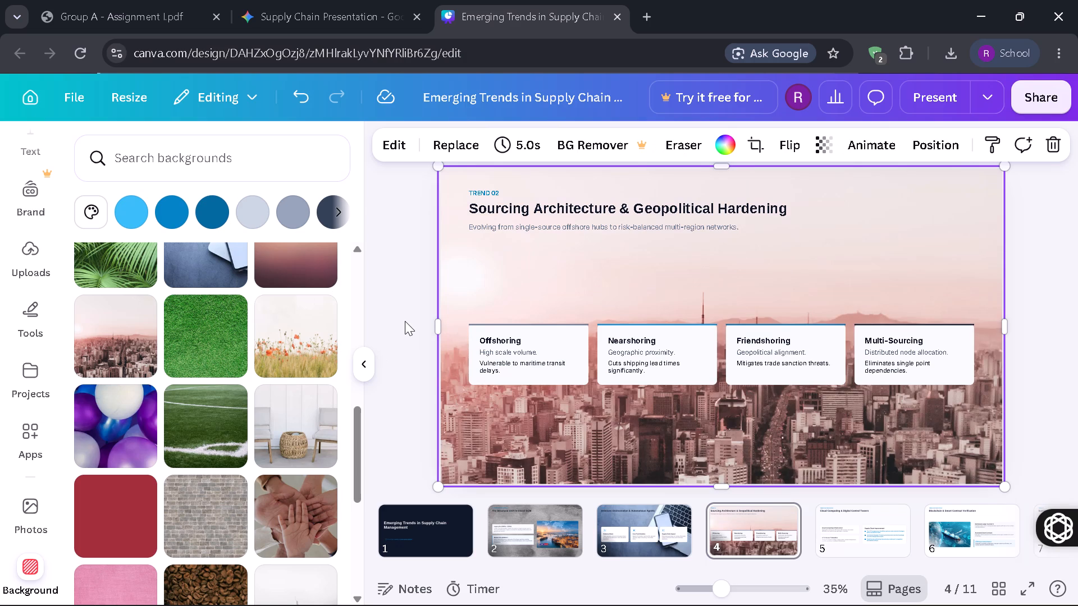
click(405, 321)
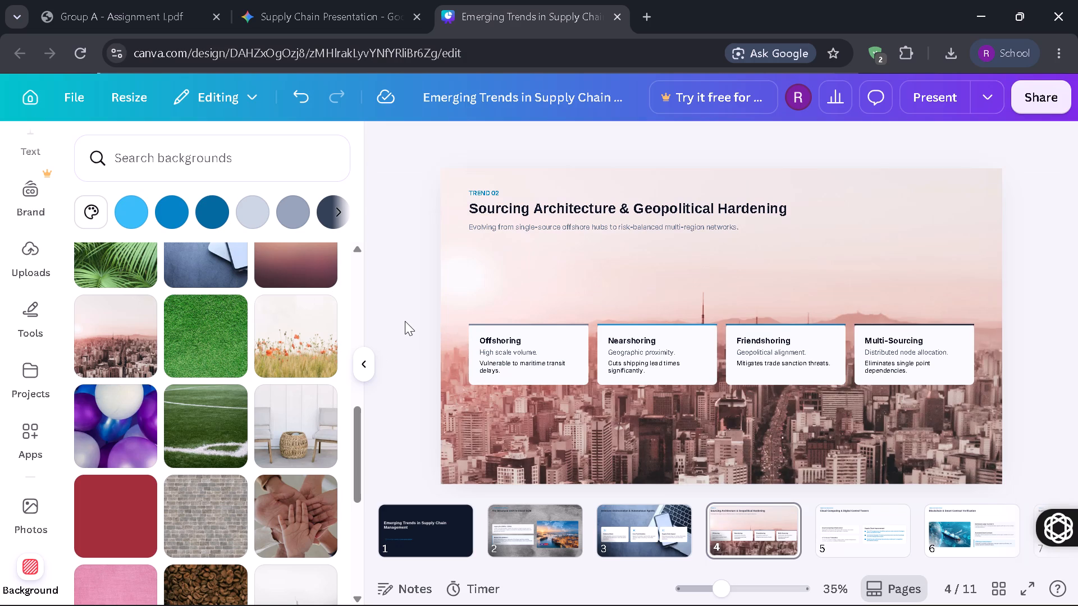
Apply the black-and-white foggy skyscraper background photo to slide 5, Cloud Computing & Digital Control Towers.
key(Right)
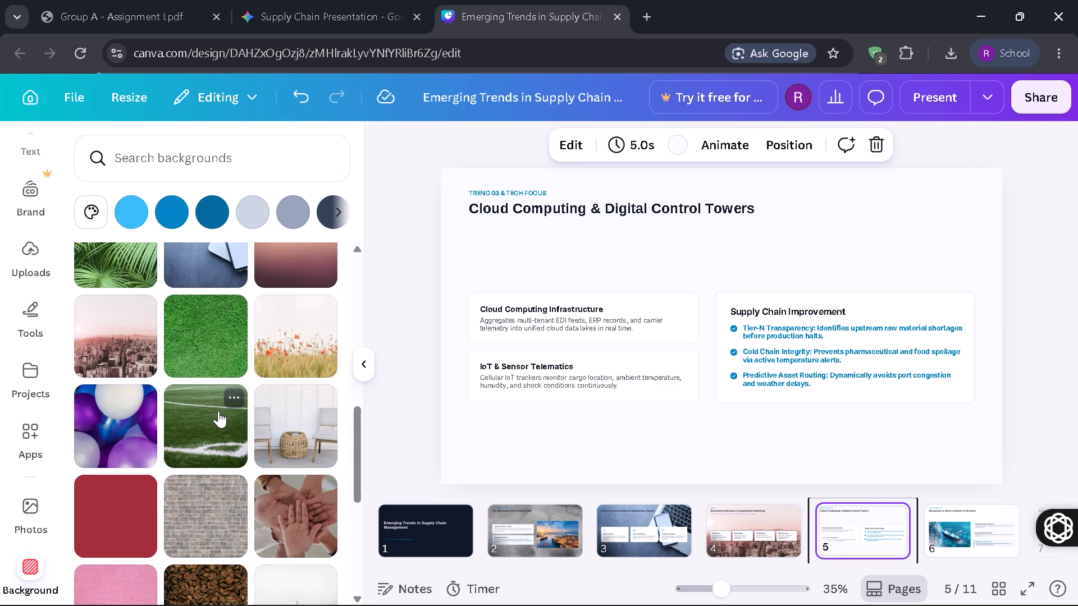
scroll(218, 411, down, 6)
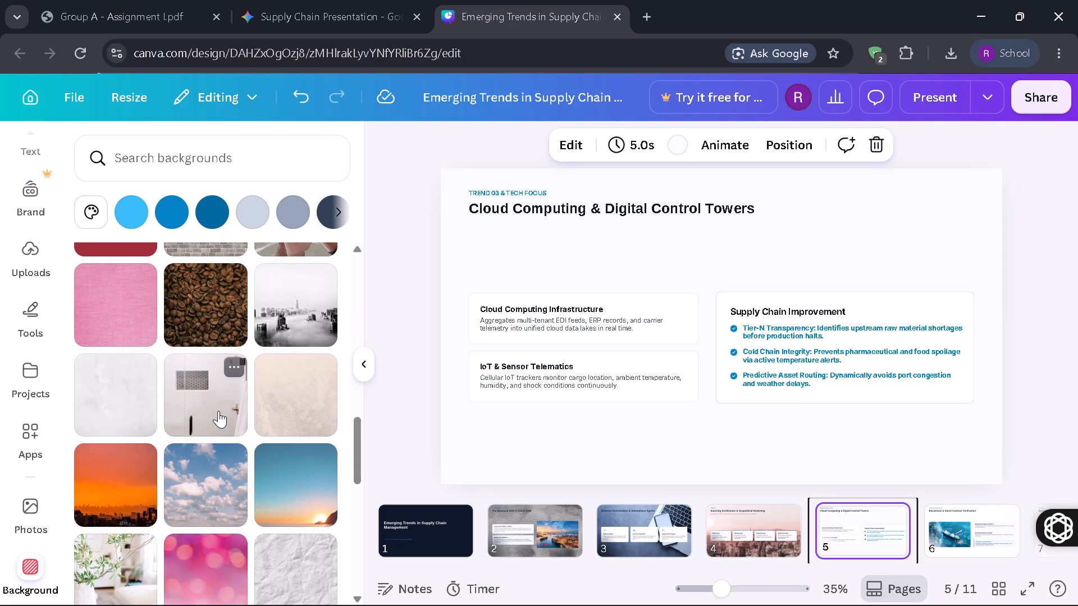
click(295, 297)
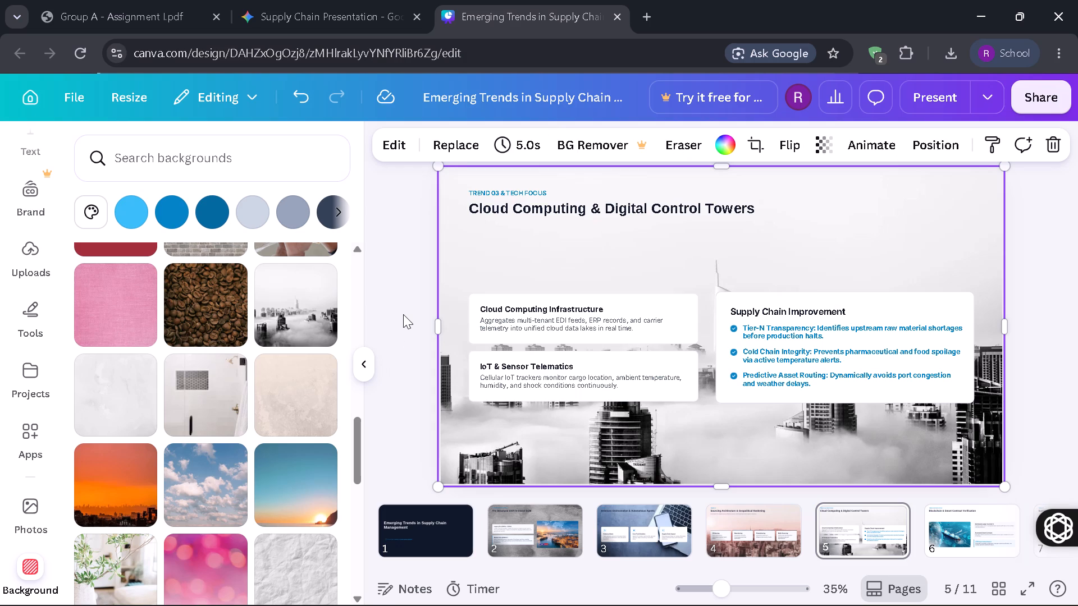
click(403, 314)
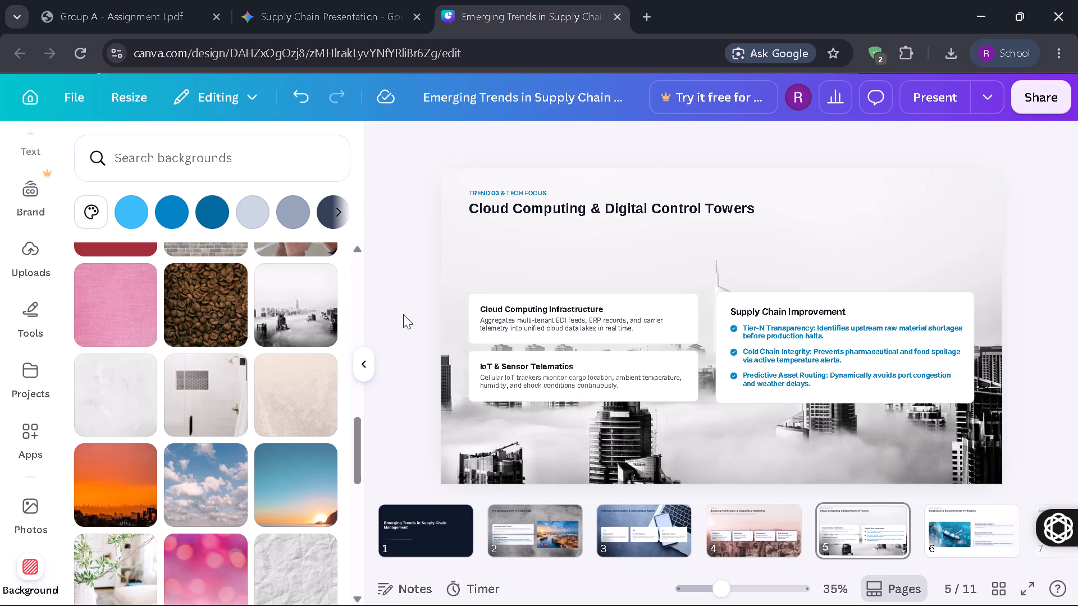
Apply the crumpled white paper background image to slide 6, Blockchain & Smart Contract Verification.
key(Right)
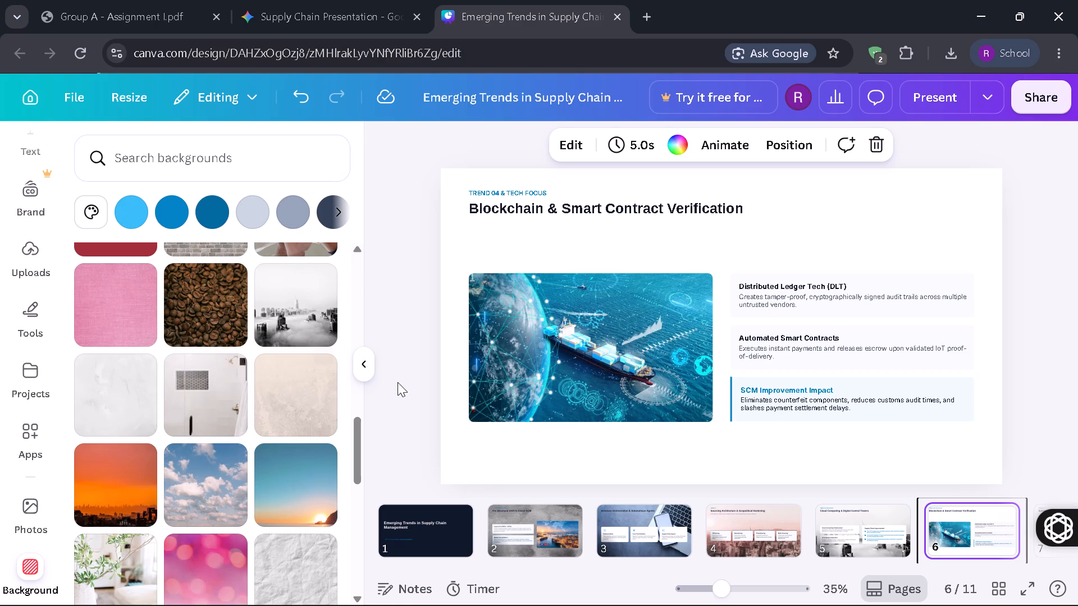
scroll(293, 412, down, 2)
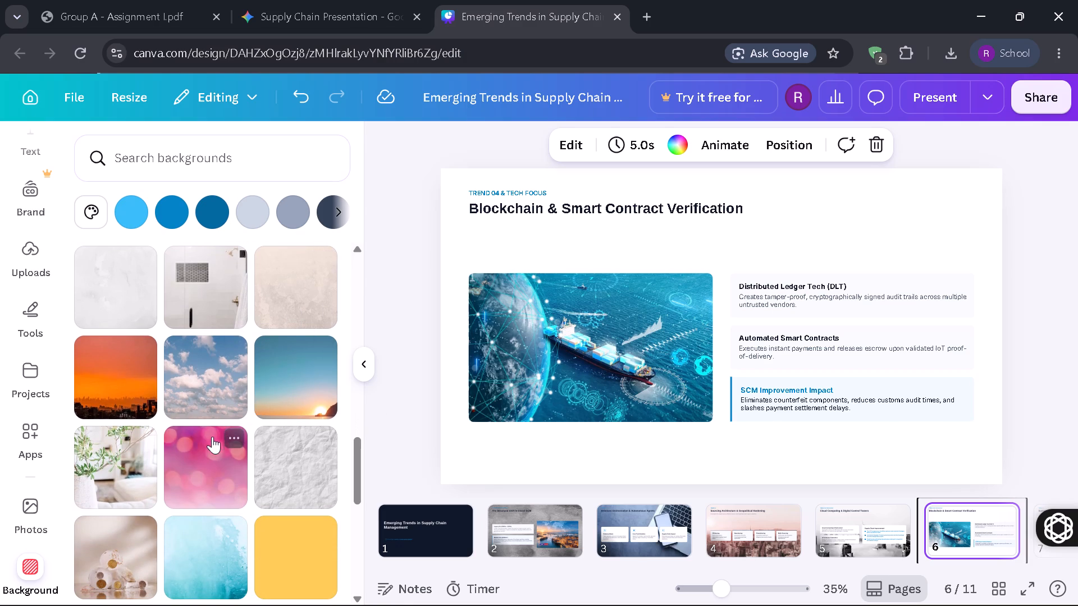
click(285, 468)
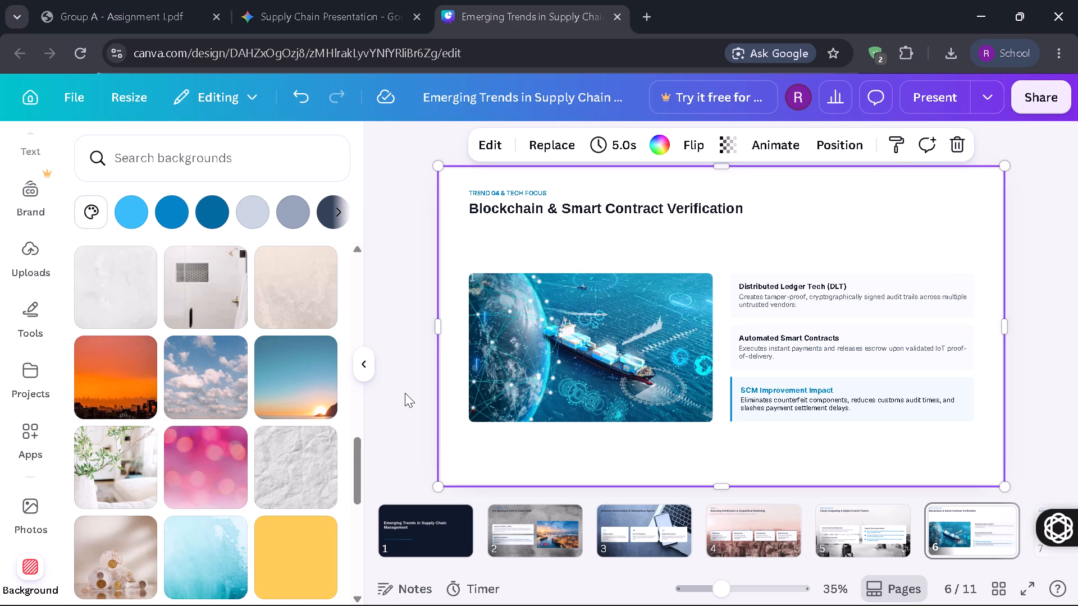
click(405, 393)
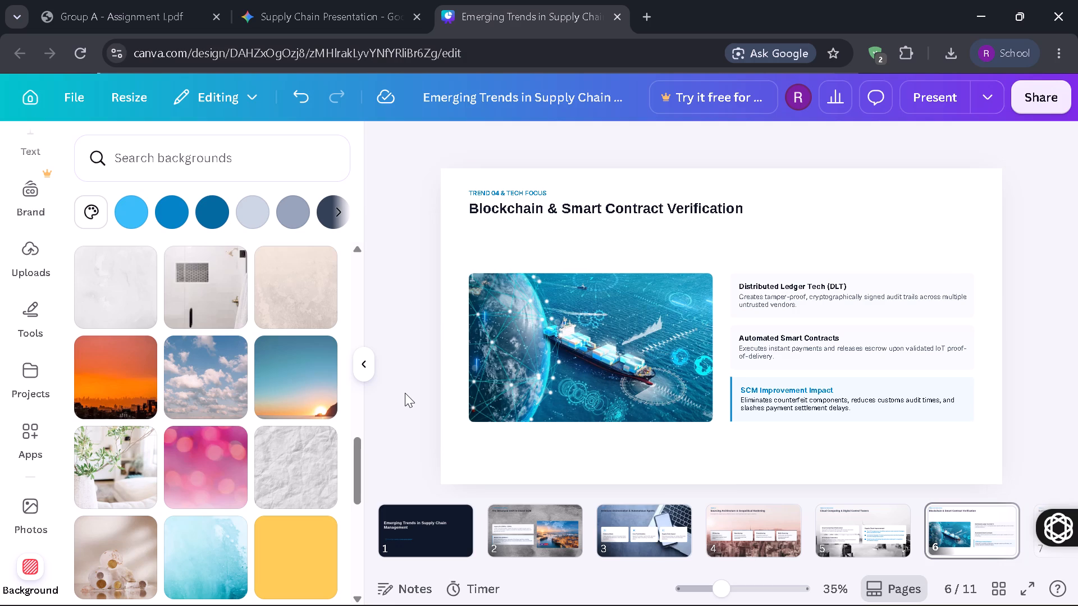
Apply the white curved-rib architectural background image to slide 7, Sustainability & Circular Economy Networks.
key(Right)
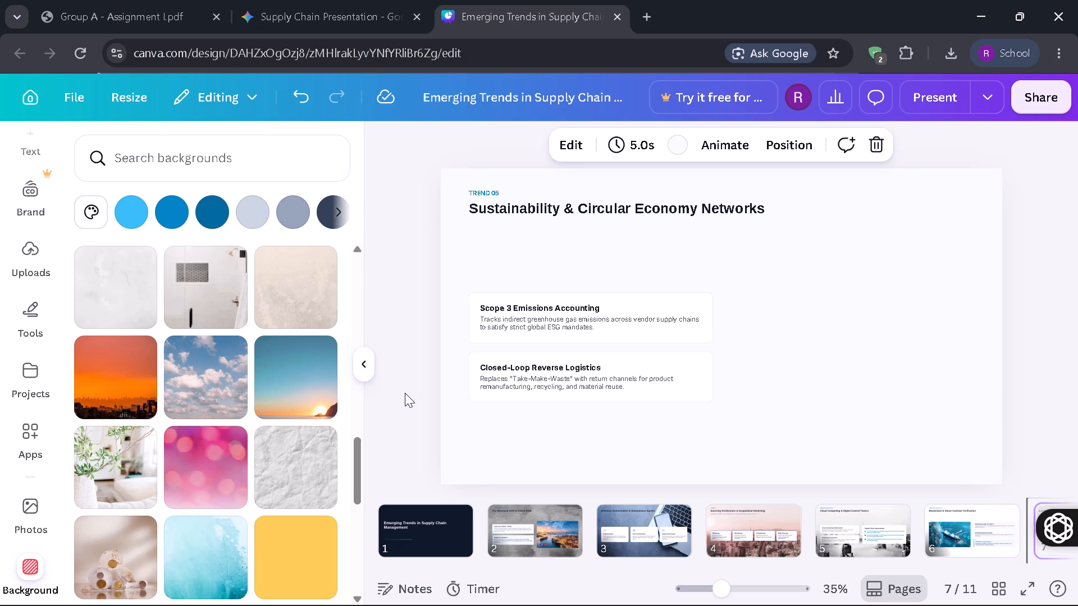
scroll(222, 416, down, 2)
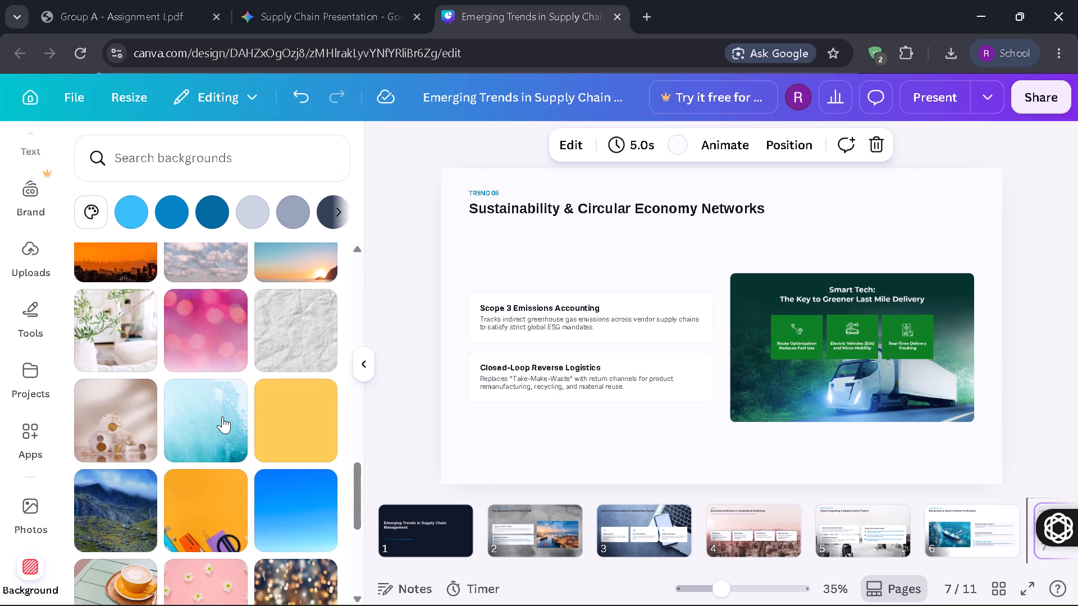
scroll(222, 416, down, 2)
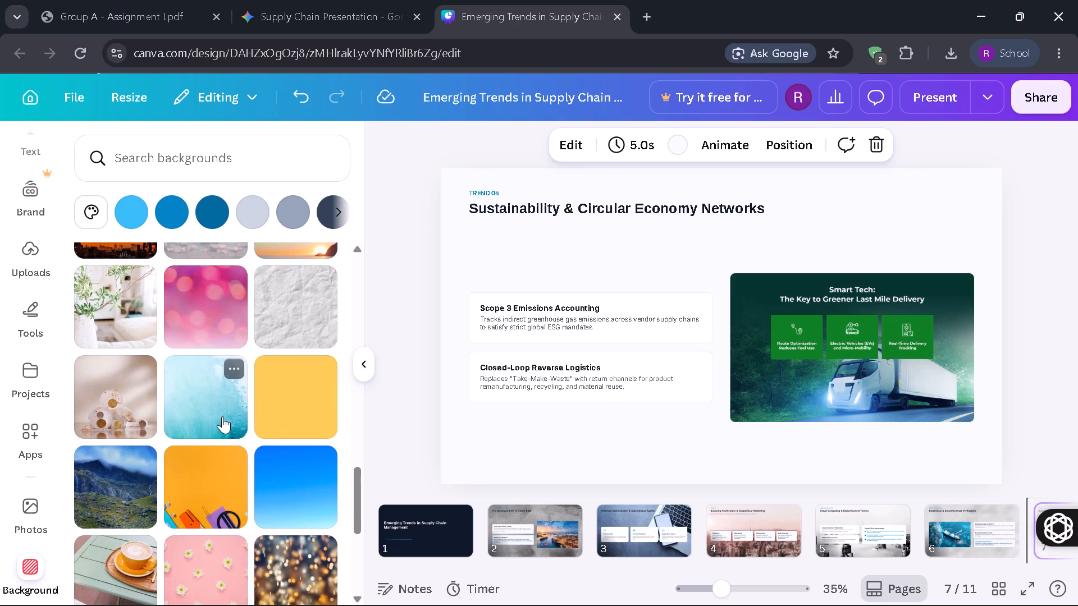
scroll(222, 416, down, 1)
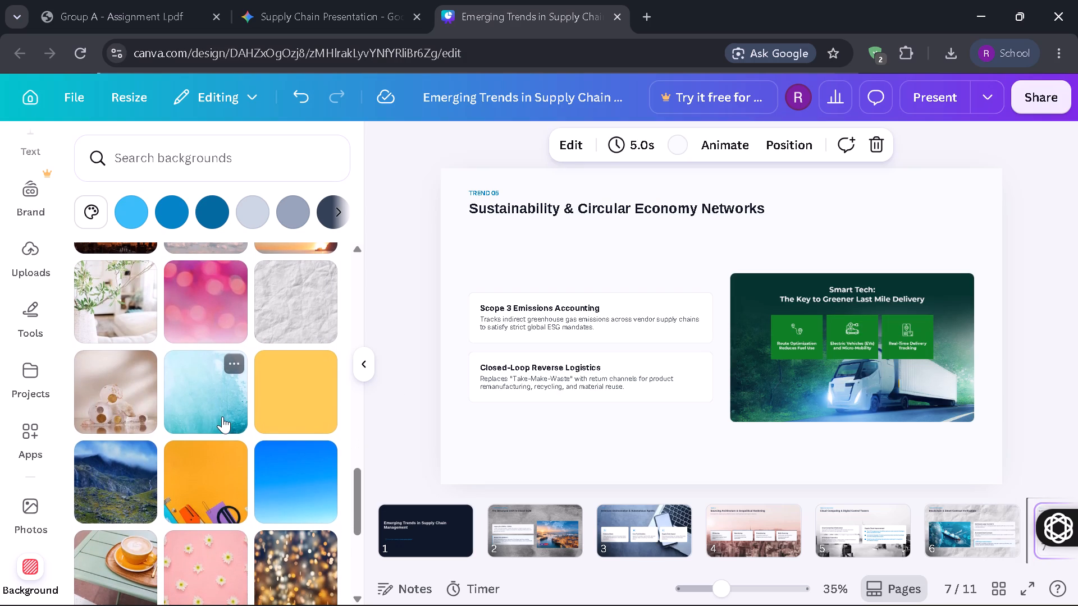
scroll(222, 416, down, 1)
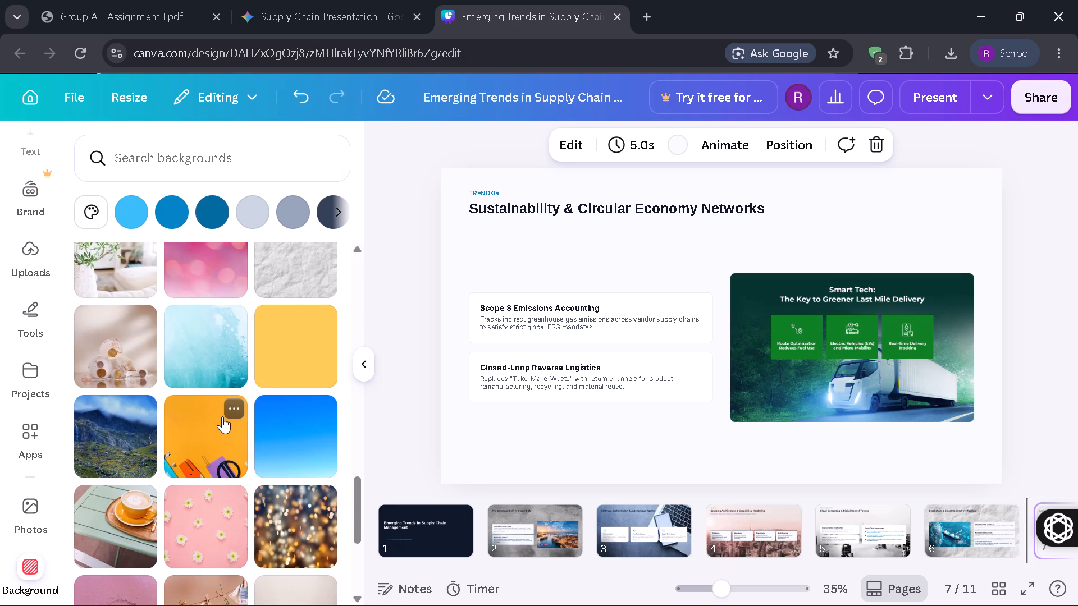
scroll(222, 416, down, 2)
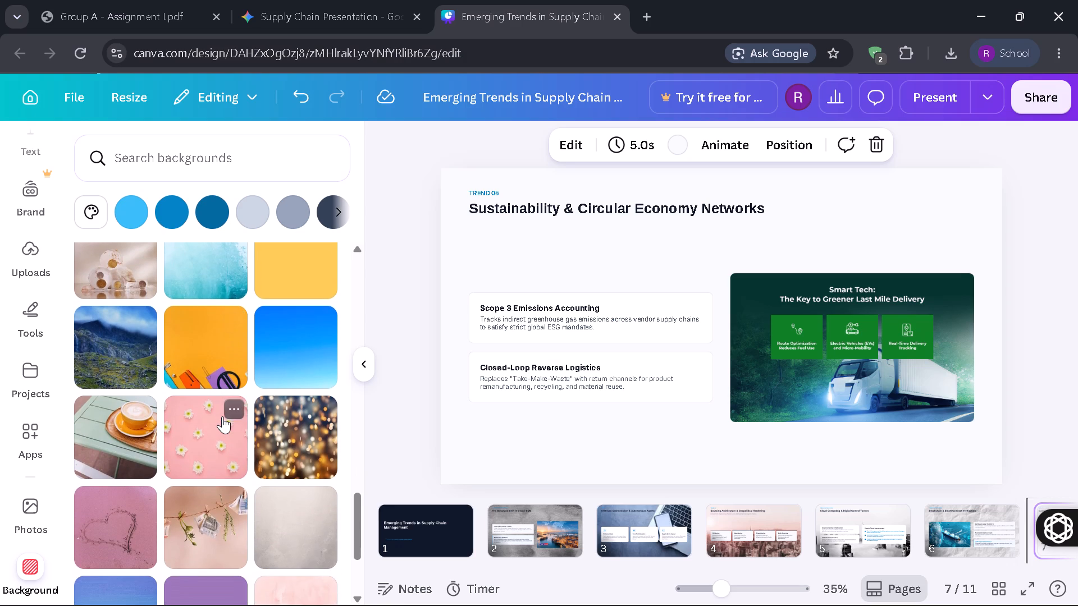
scroll(222, 416, down, 3)
scroll(222, 416, up, 1)
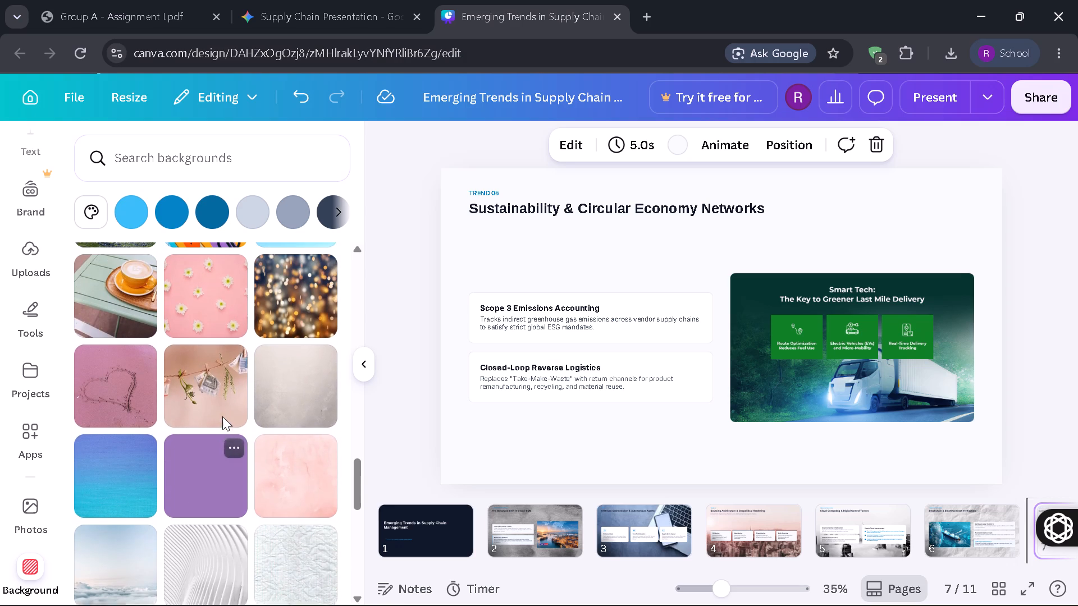
scroll(222, 416, up, 1)
right_click(222, 416)
scroll(222, 416, down, 1)
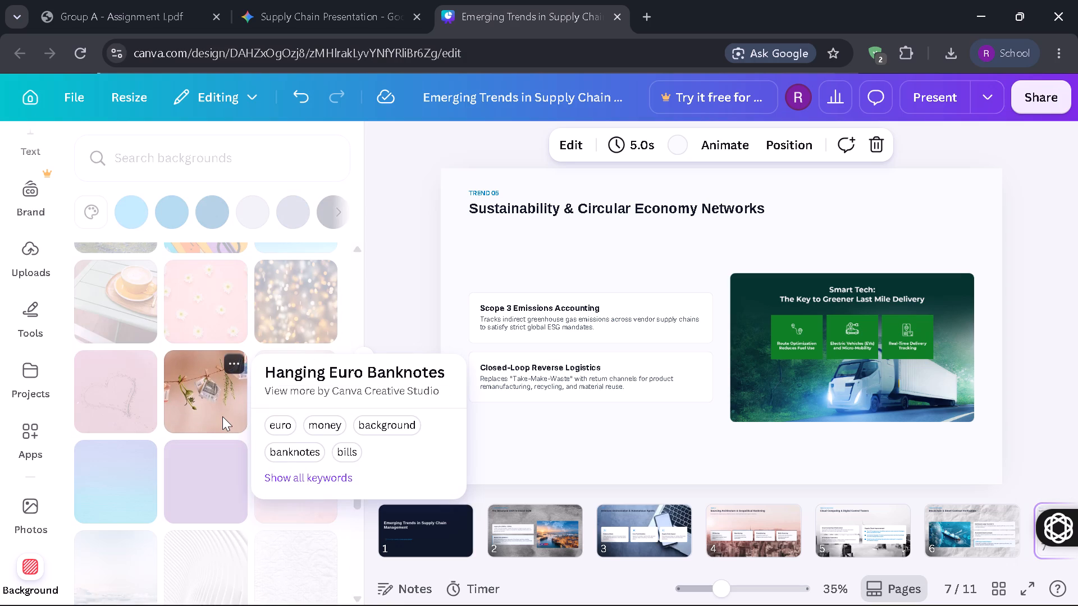
scroll(222, 416, down, 1)
click(194, 457)
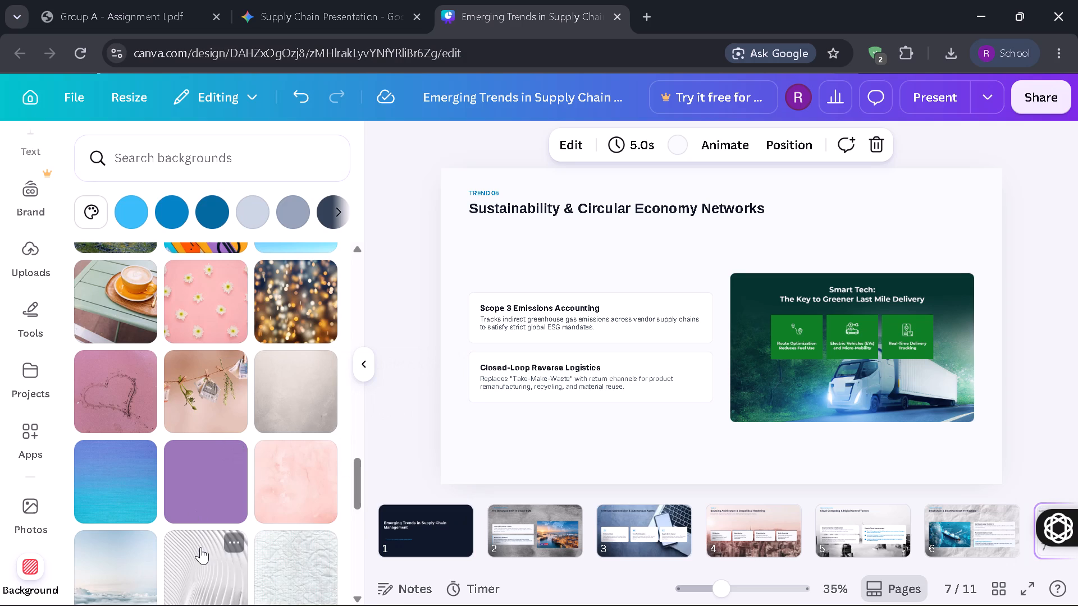
click(200, 547)
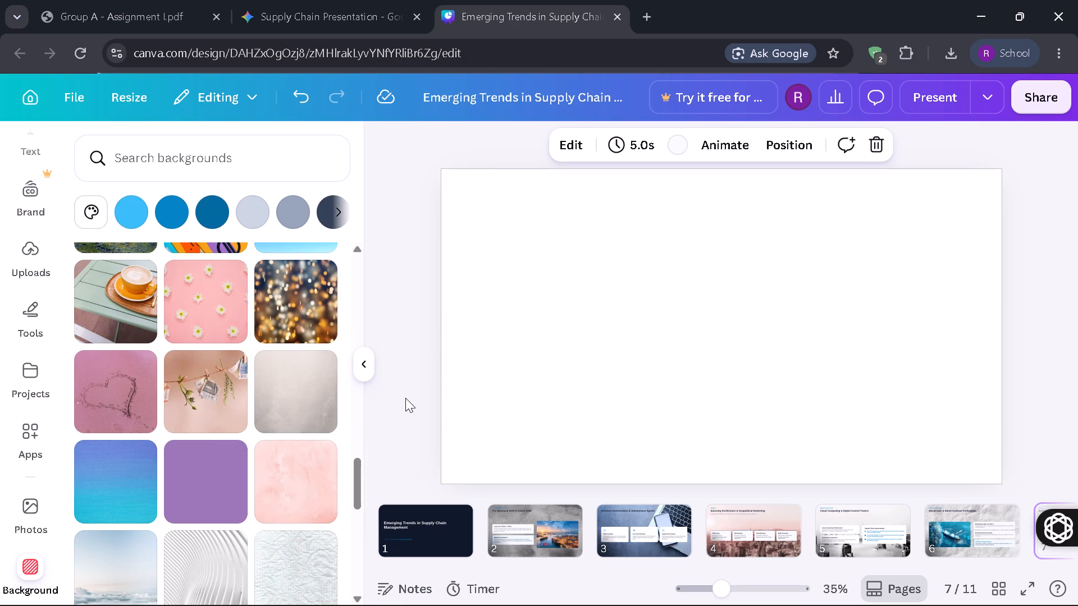
Apply the dark blue night-time city background photo to slide 8, Precision Inventory Optimization & Dynamic Buffering.
scroll(234, 423, down, 4)
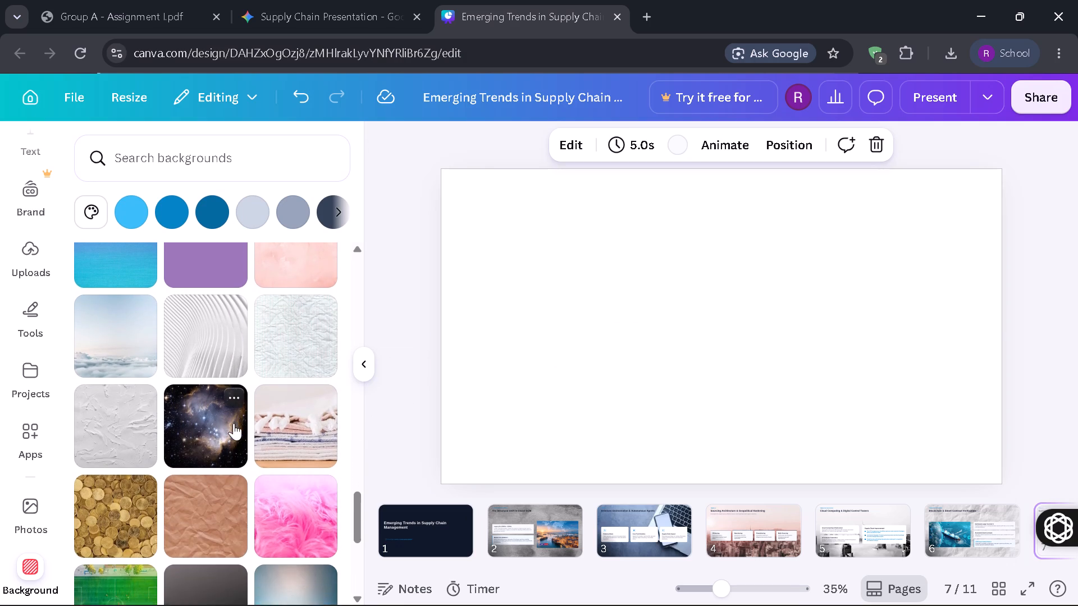
scroll(234, 423, down, 1)
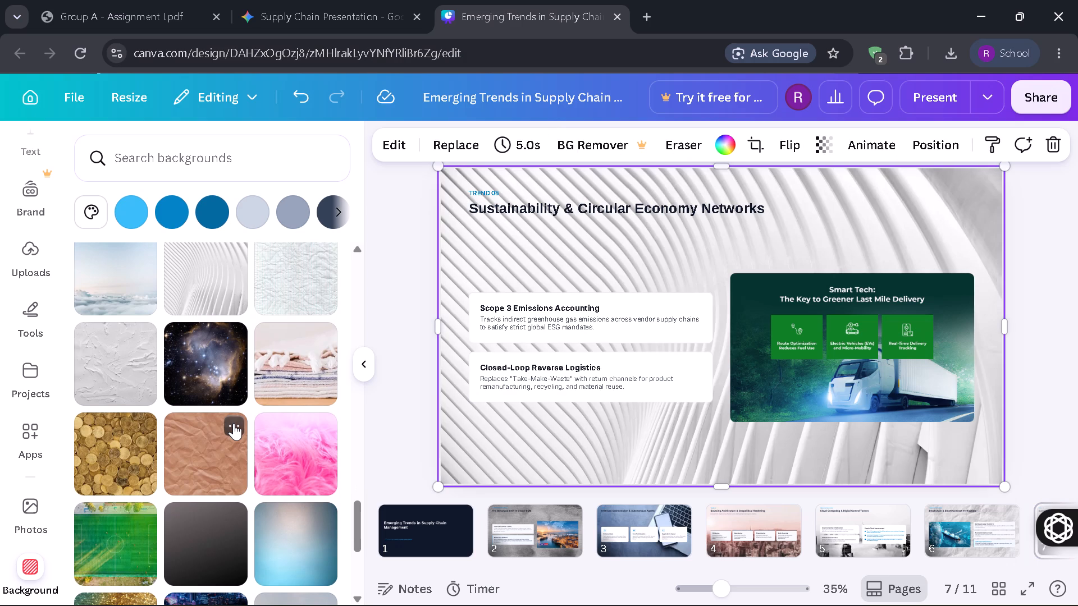
key(Right)
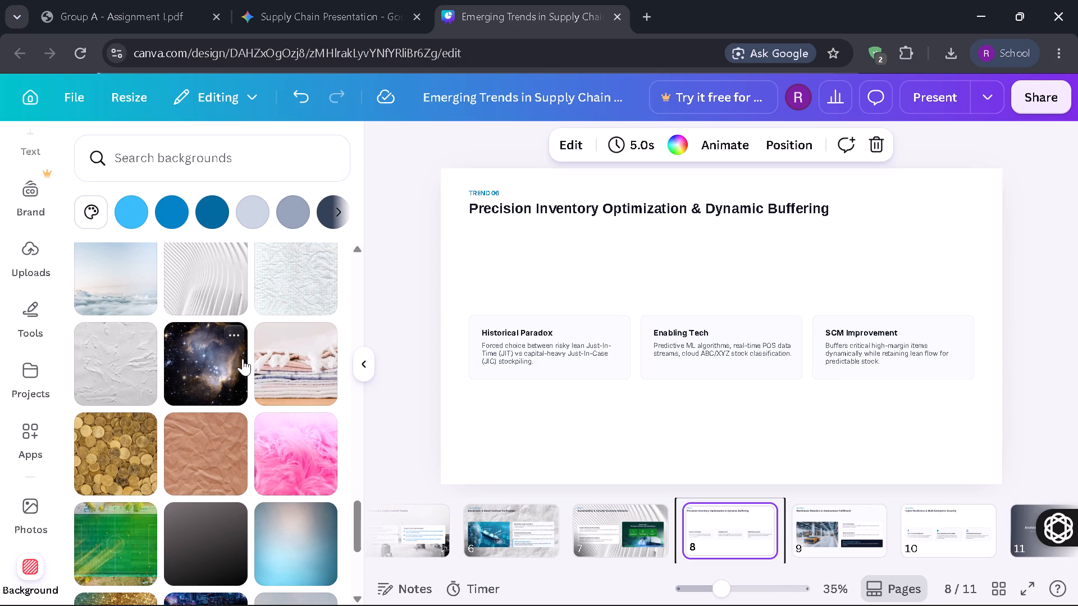
scroll(243, 359, down, 3)
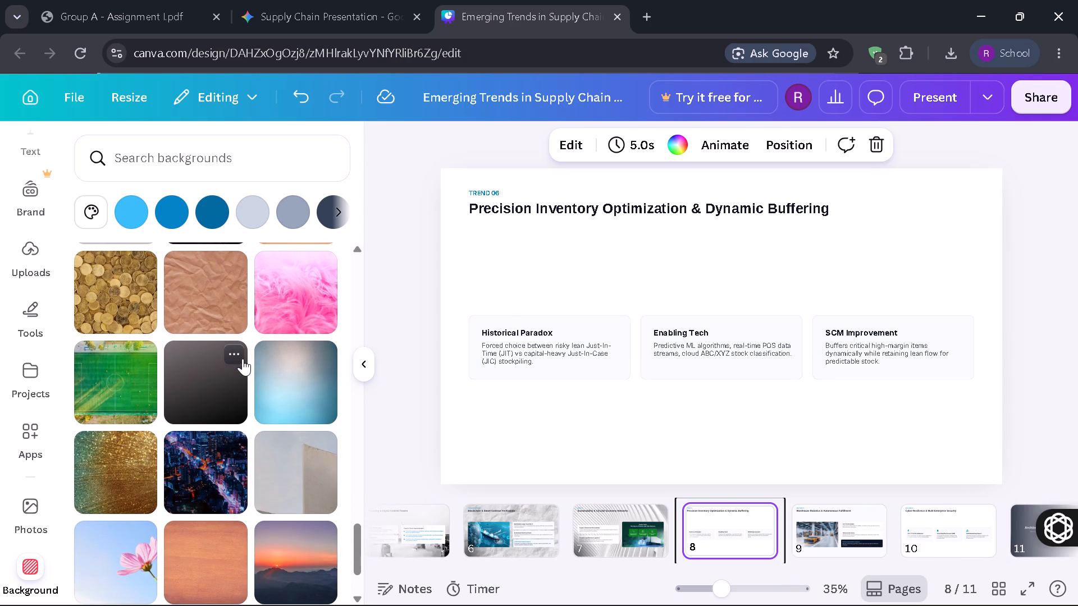
scroll(243, 359, down, 2)
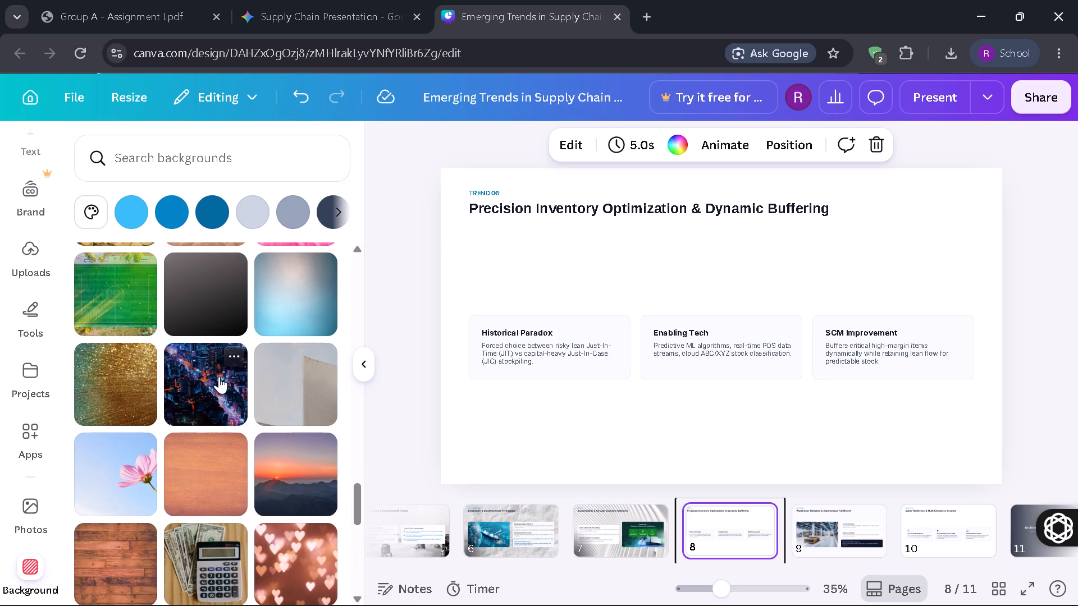
click(219, 377)
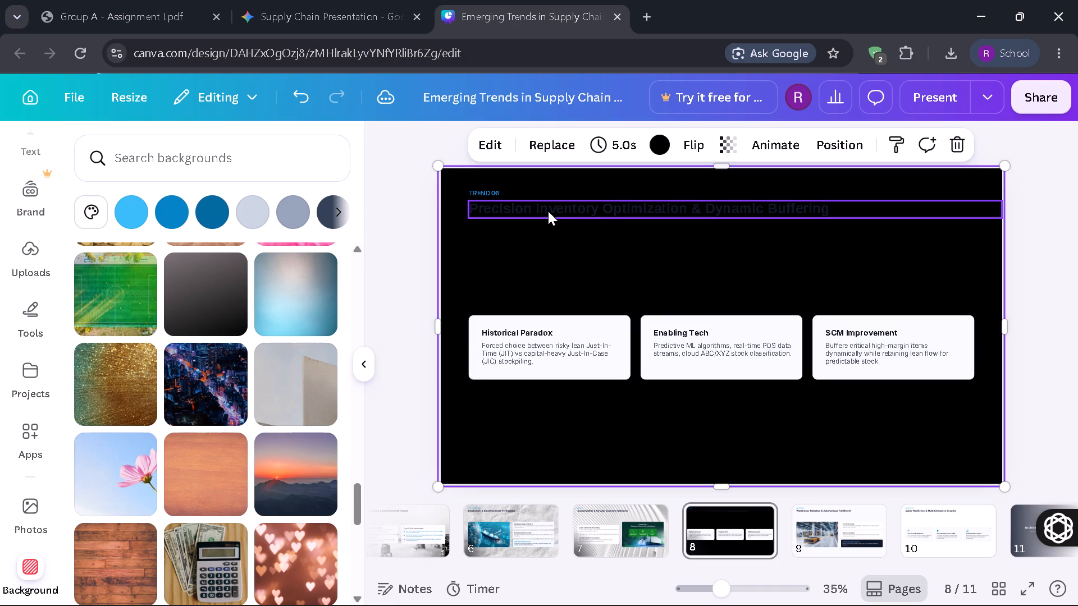
Recolour slide 8's title, Precision Inventory Optimization & Dynamic Buffering, and the small TREND 06 label above it white.
click(548, 211)
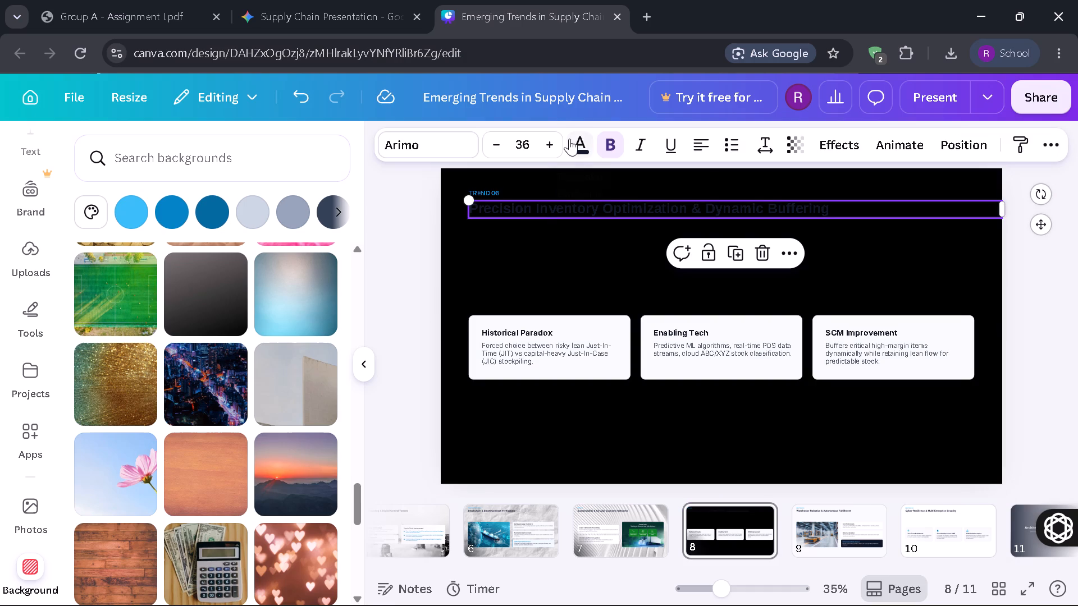
click(579, 151)
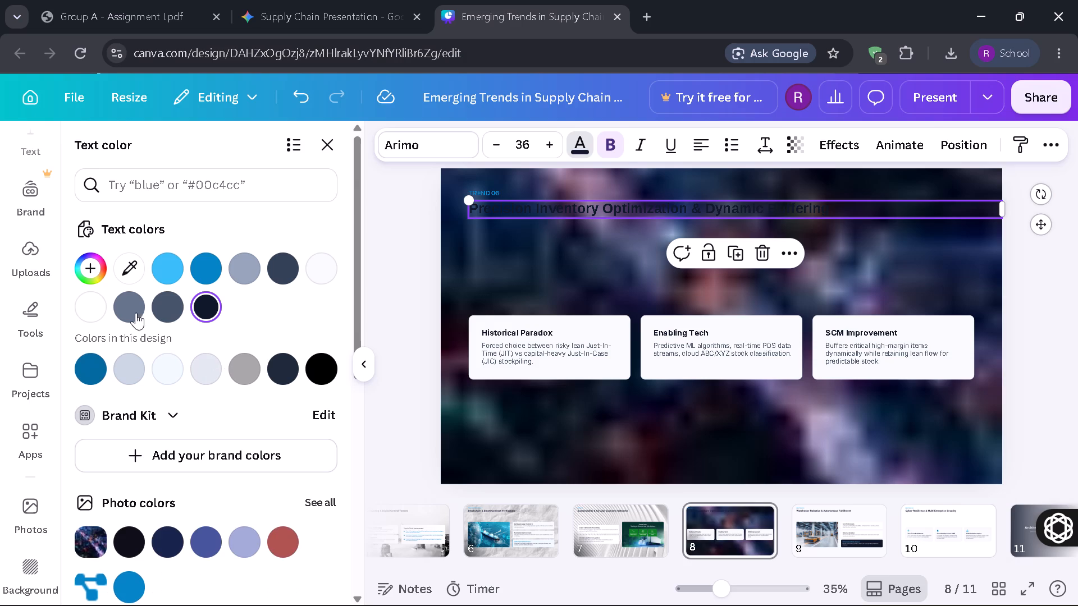
click(86, 307)
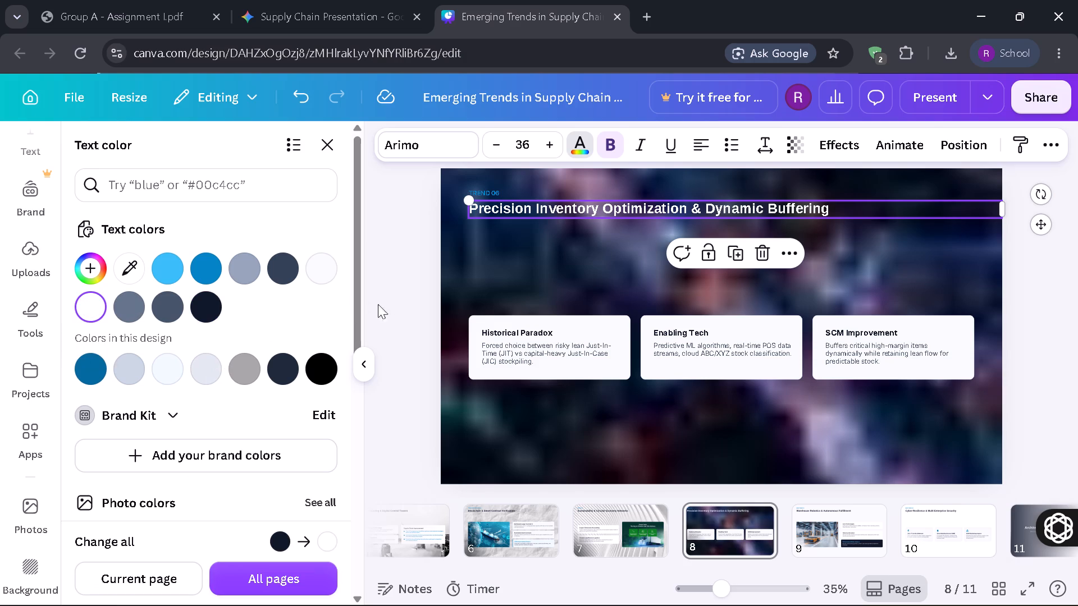
click(504, 190)
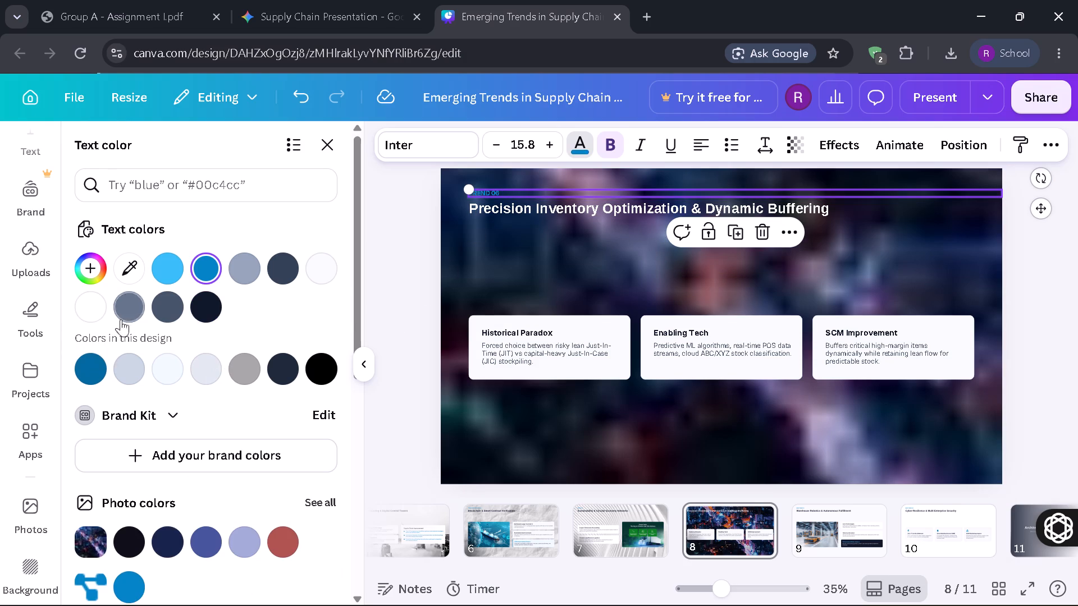
click(95, 301)
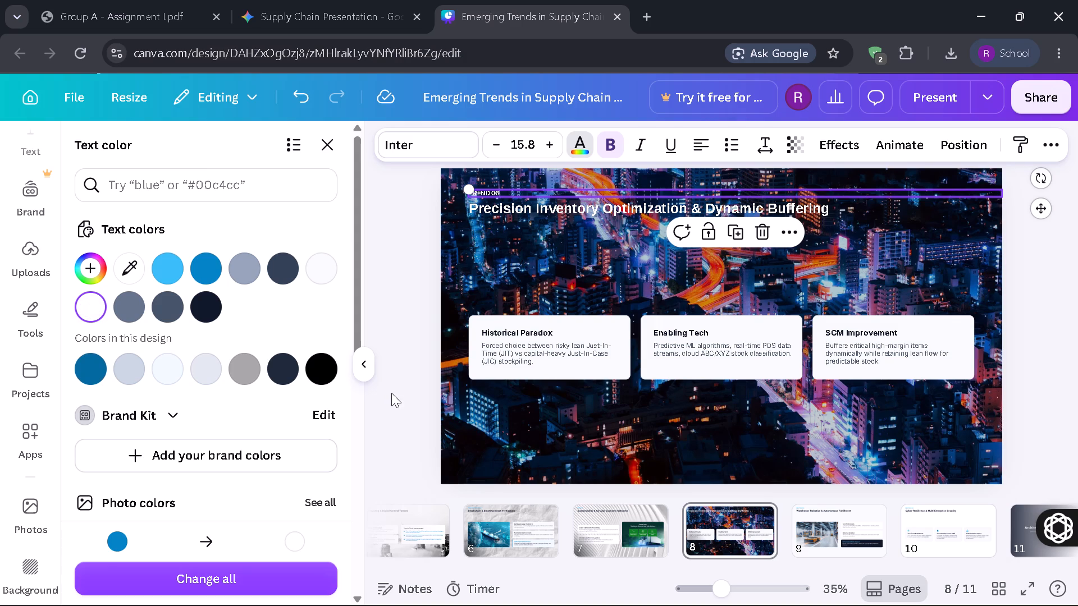
click(400, 379)
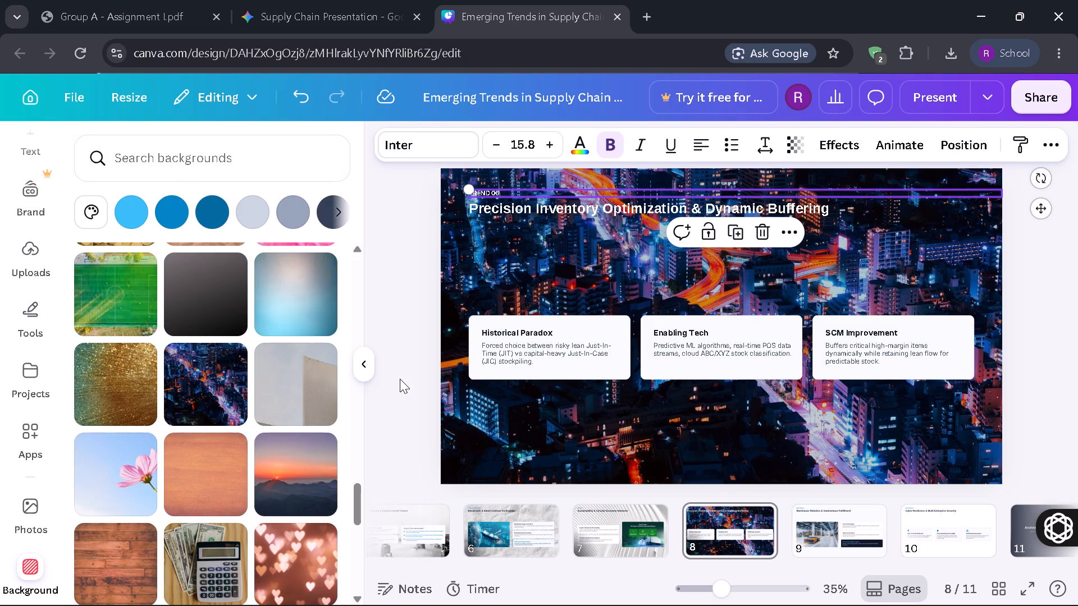
click(580, 134)
click(97, 299)
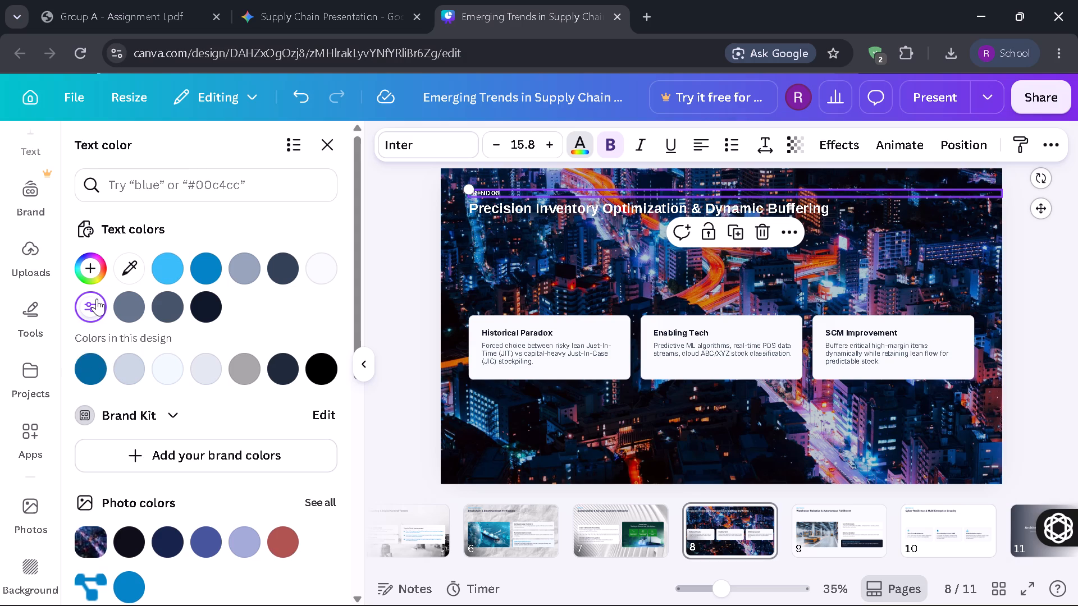
click(400, 282)
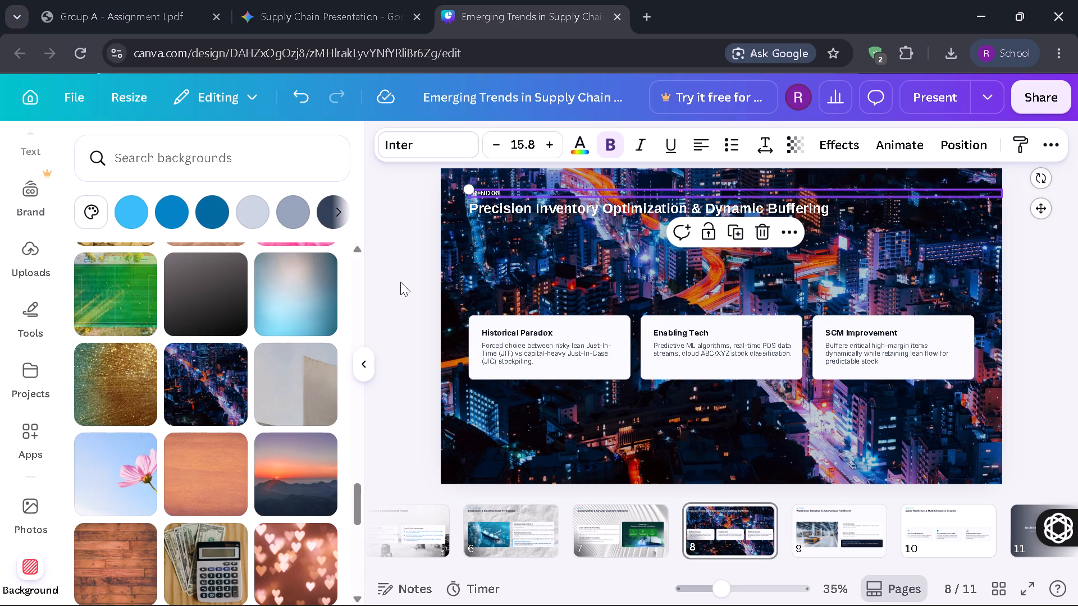
click(400, 282)
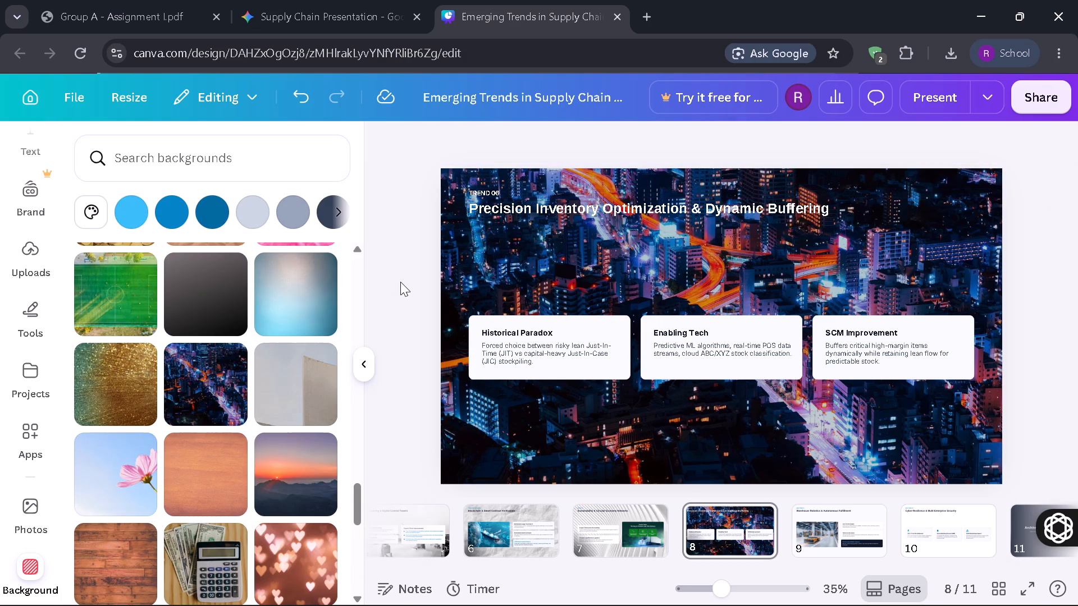
Apply the reddish-brown wooden plank background image to slide 9, Warehouse Robotics & Autonomous Fulfillment.
key(Right)
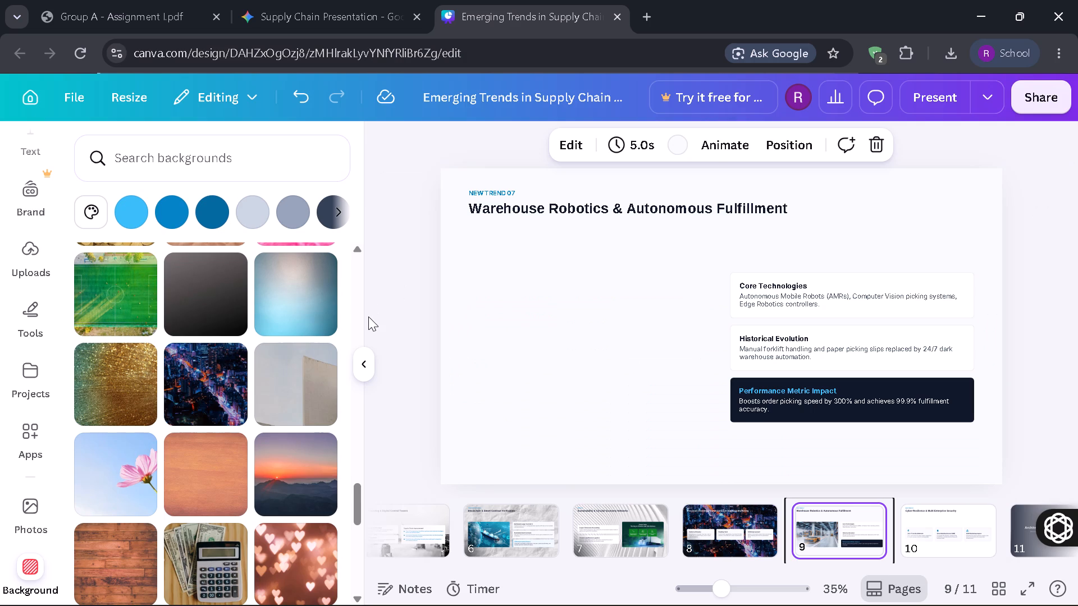
scroll(284, 389, down, 3)
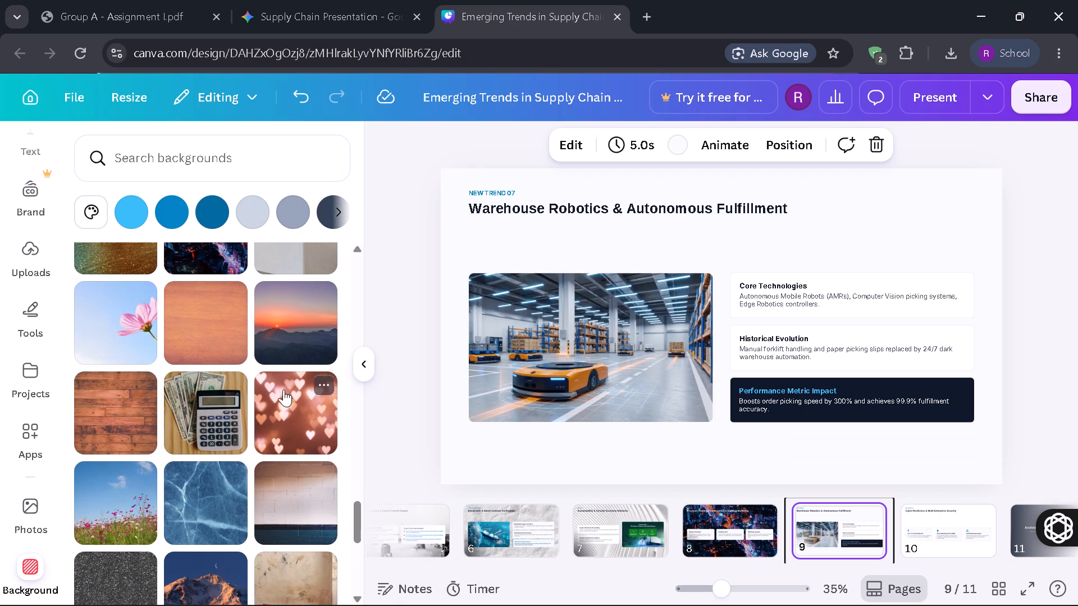
scroll(284, 389, down, 1)
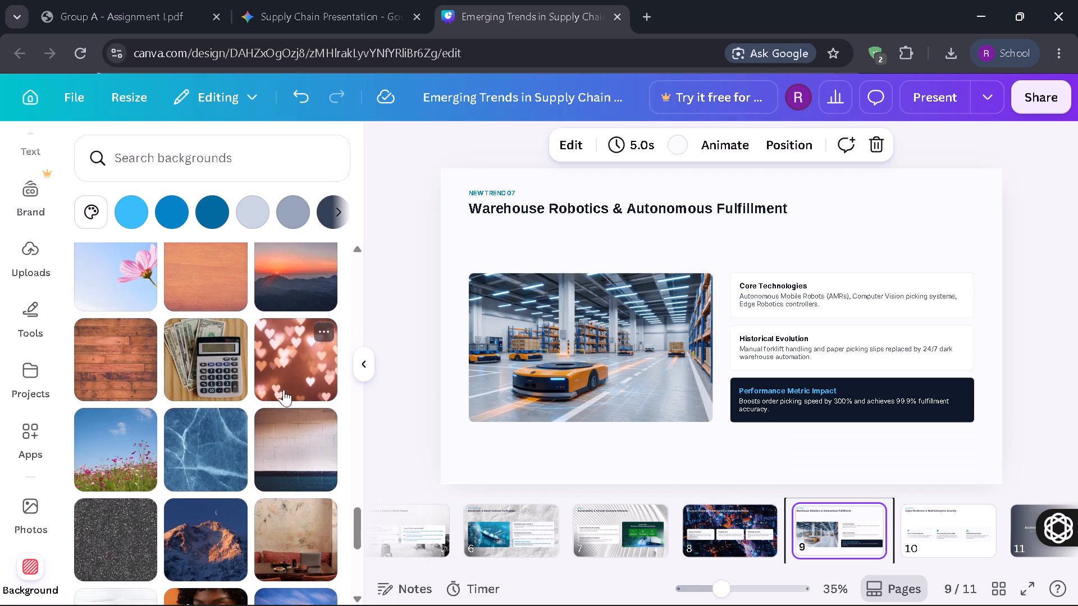
scroll(284, 389, down, 1)
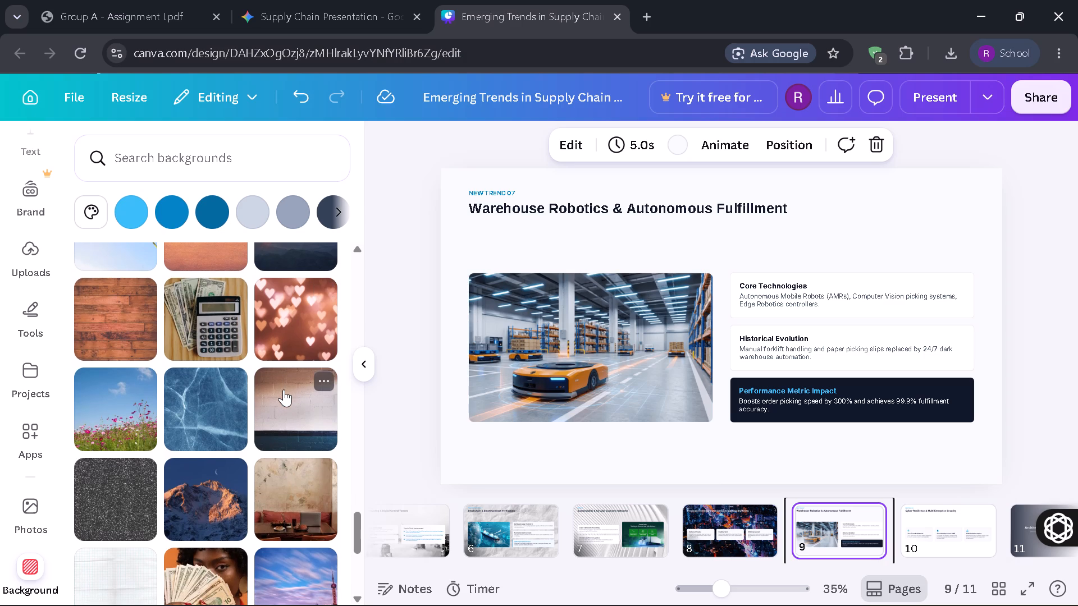
click(118, 319)
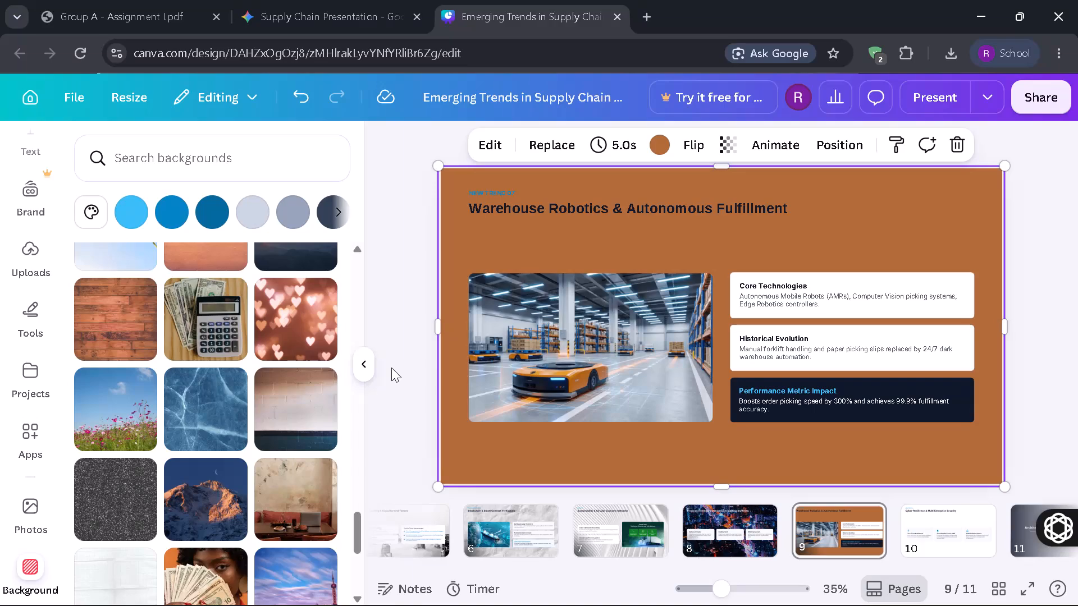
scroll(234, 400, down, 3)
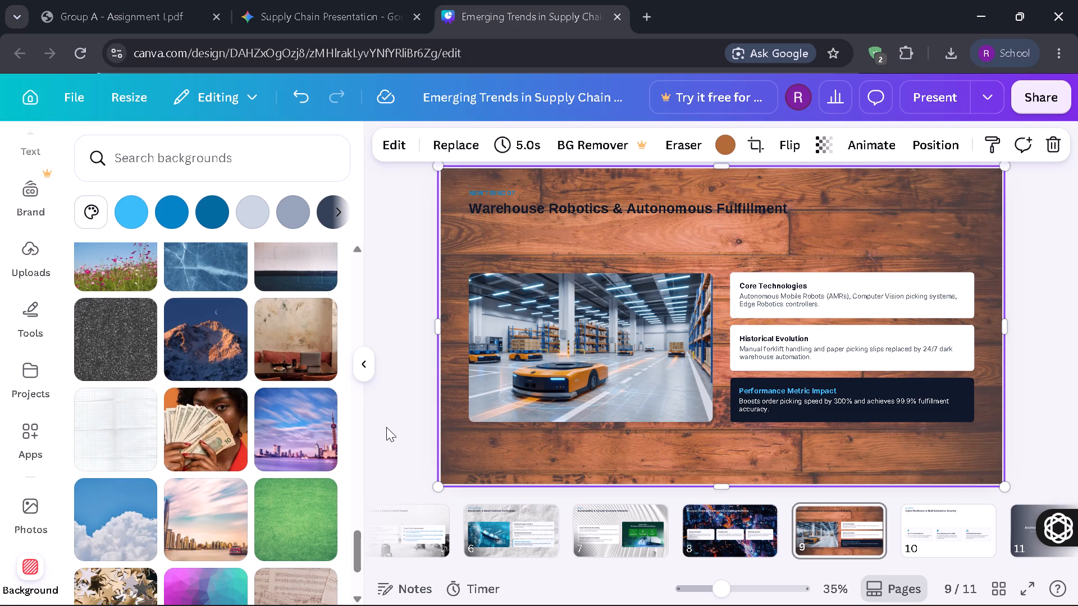
Recolour slide 9's title, Warehouse Robotics & Autonomous Fulfillment, white.
click(606, 205)
click(587, 143)
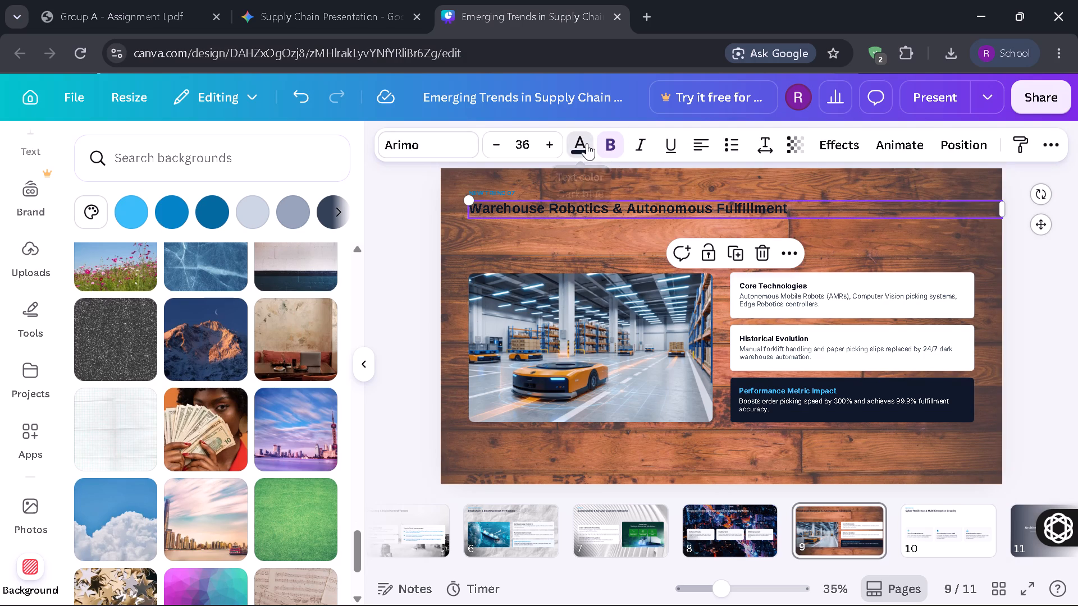
click(98, 300)
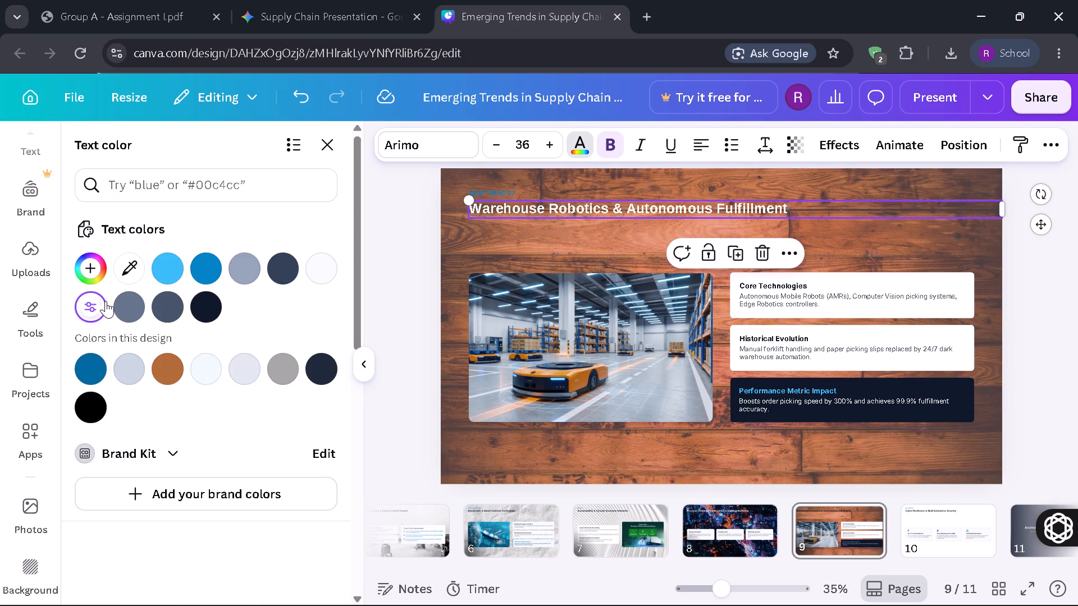
click(400, 327)
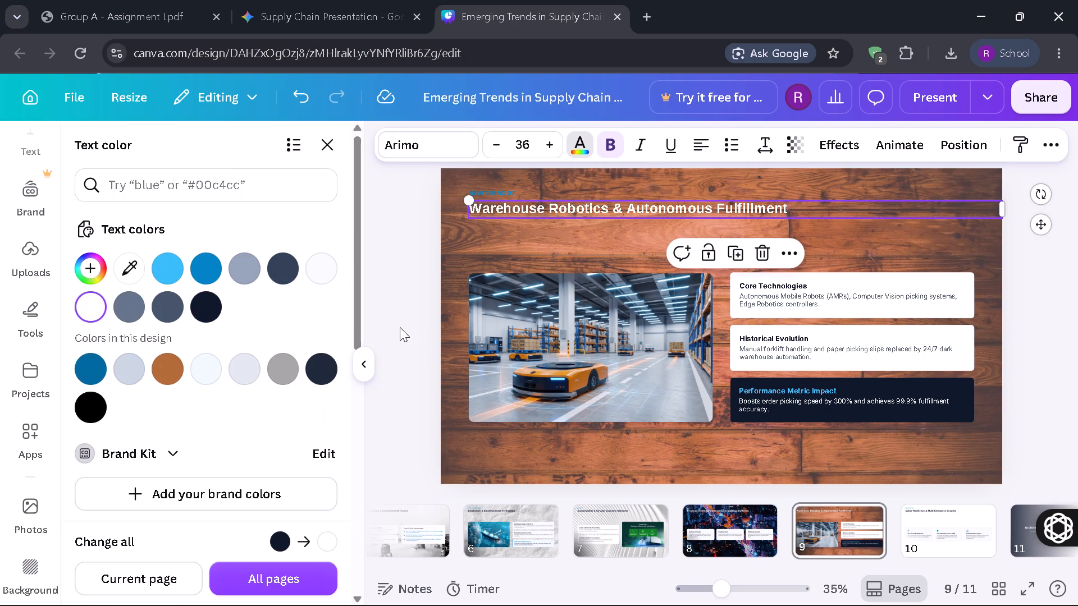
key(Right)
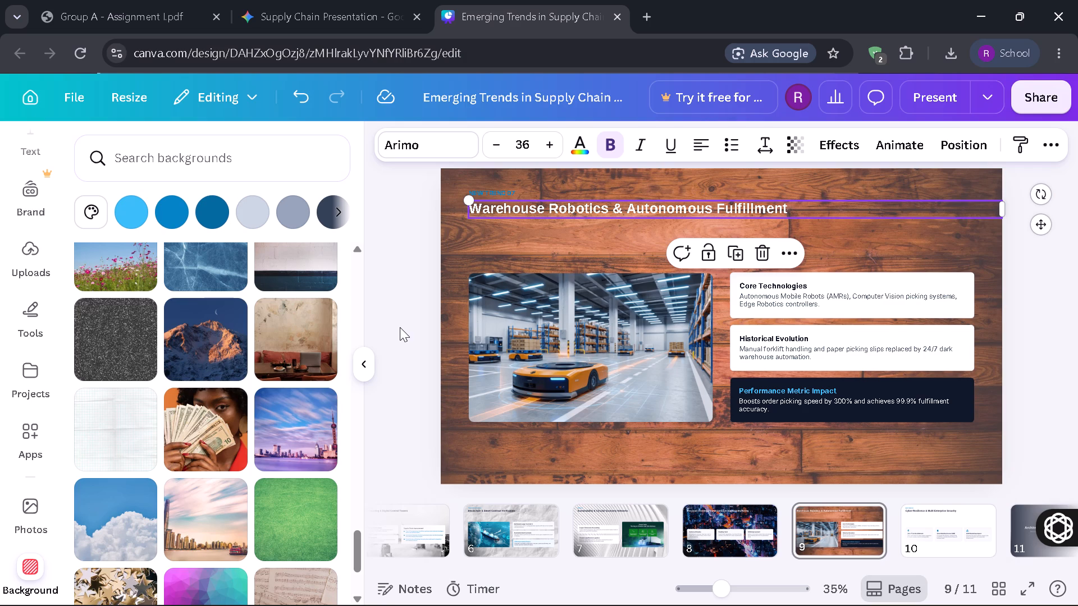
click(400, 327)
Apply the background photo of a dark field under a bright, pale sky to slide 10, Cyber-Resilience & Multi-Enterprise Security.
key(Right)
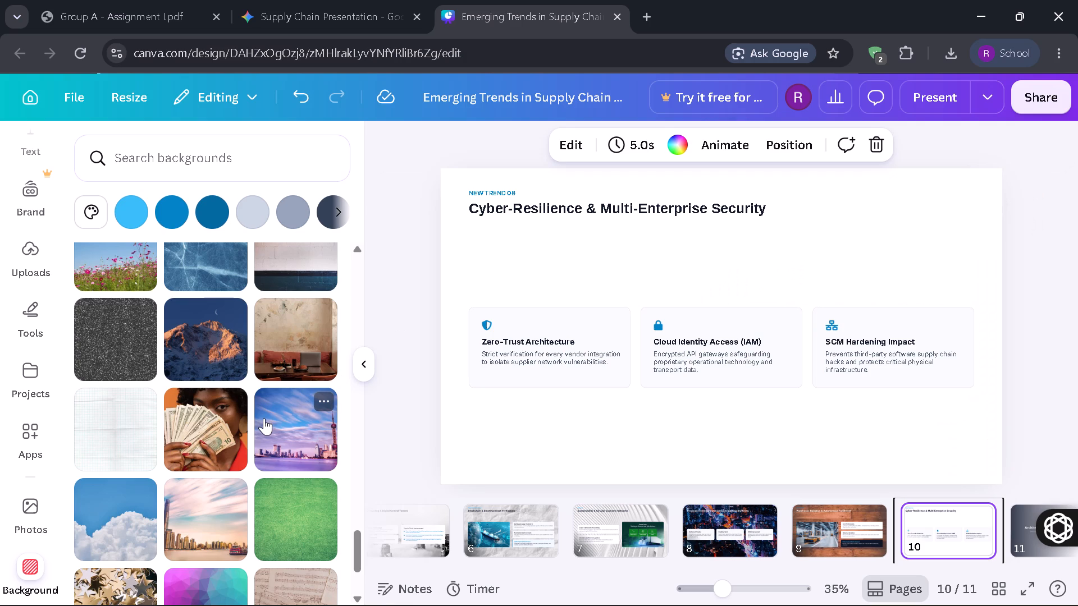
scroll(264, 418, down, 4)
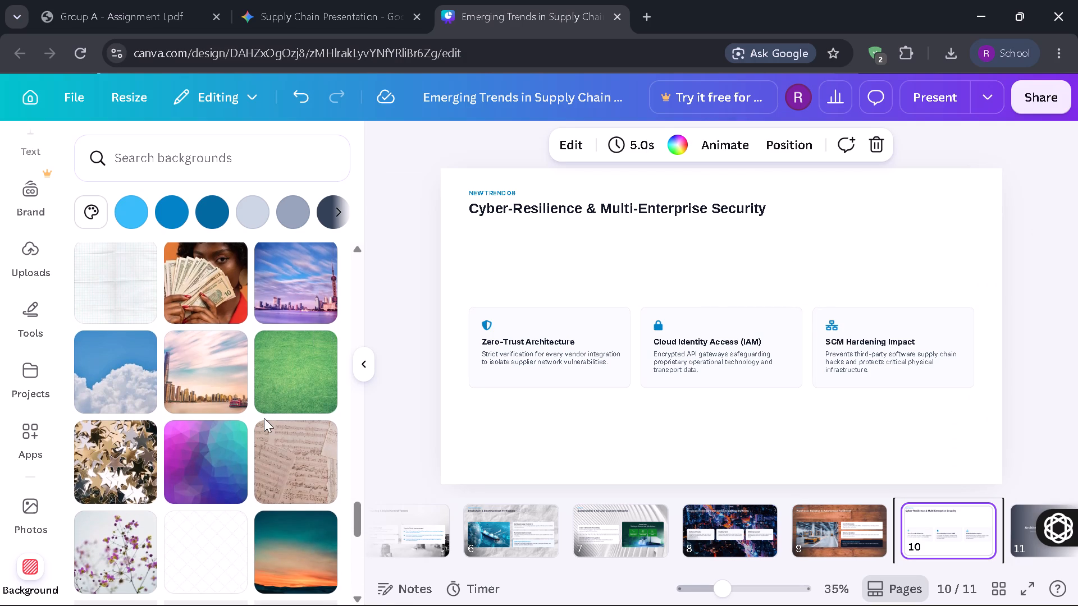
scroll(264, 418, down, 2)
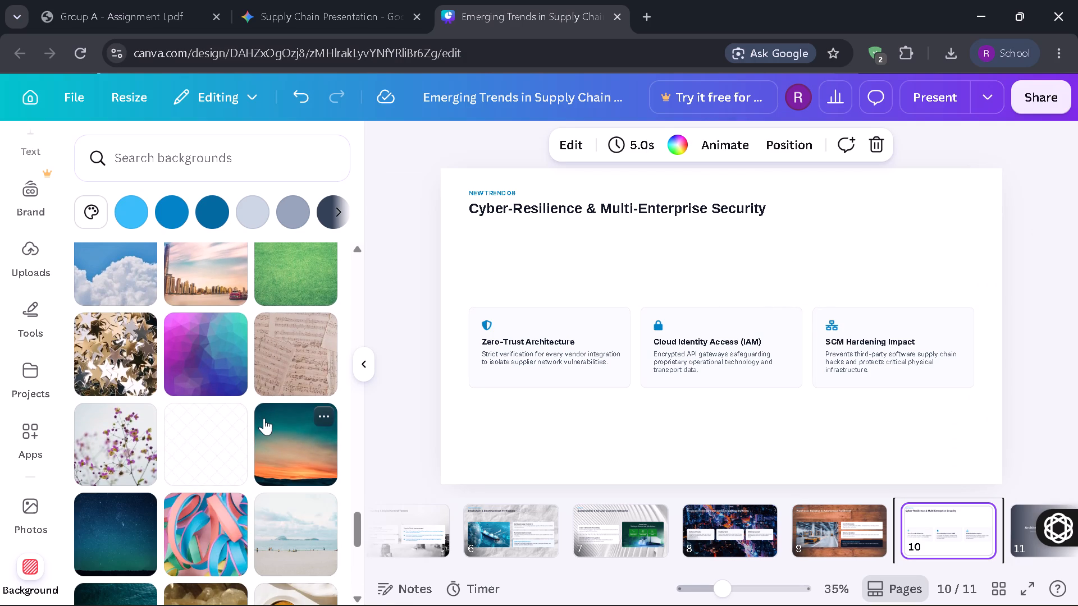
scroll(264, 418, down, 2)
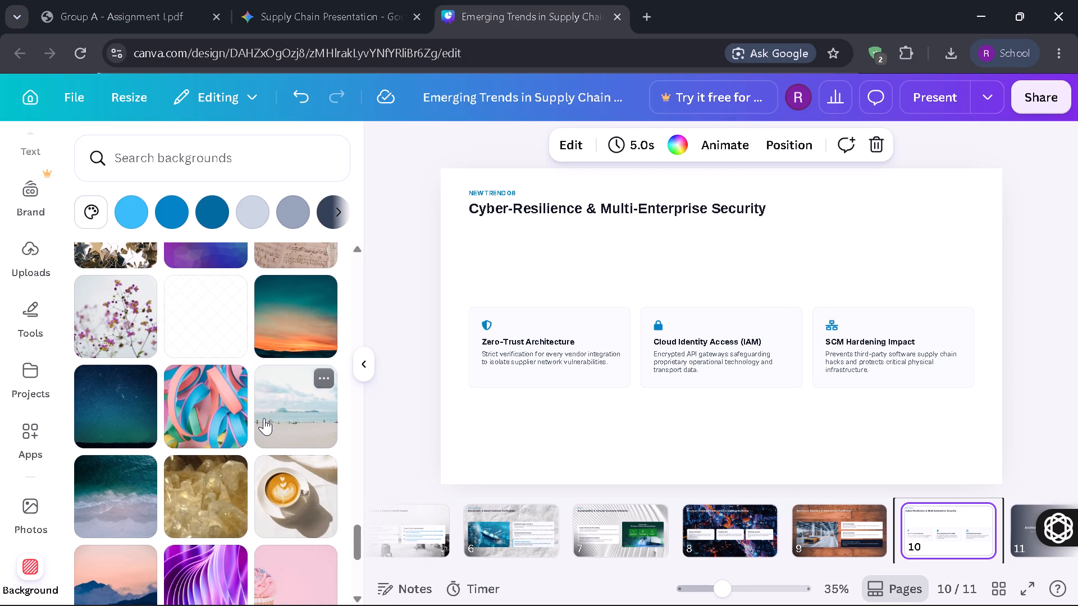
scroll(264, 418, down, 3)
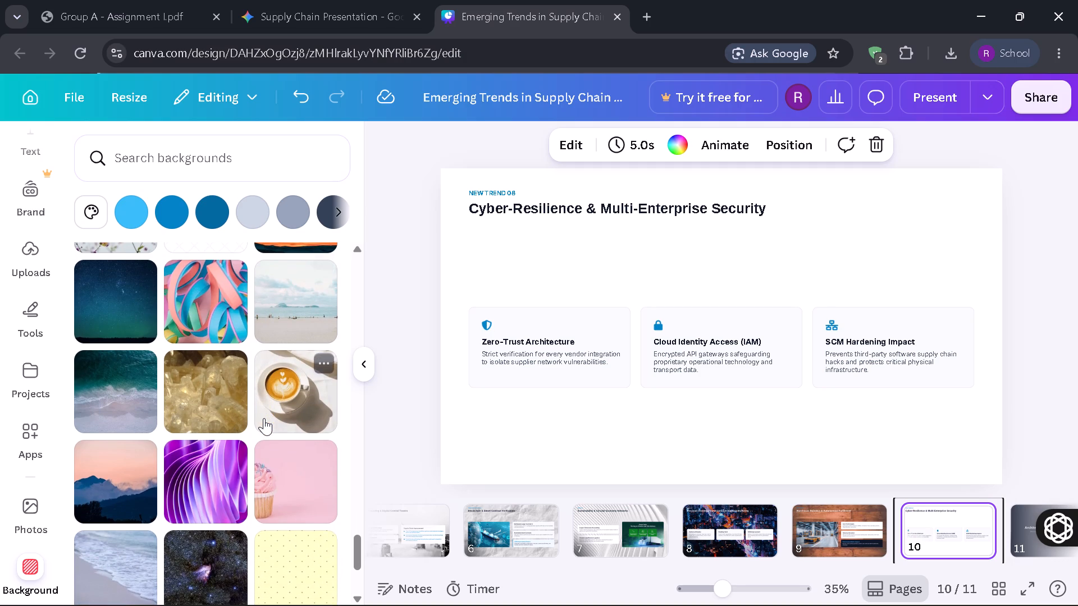
scroll(264, 418, down, 2)
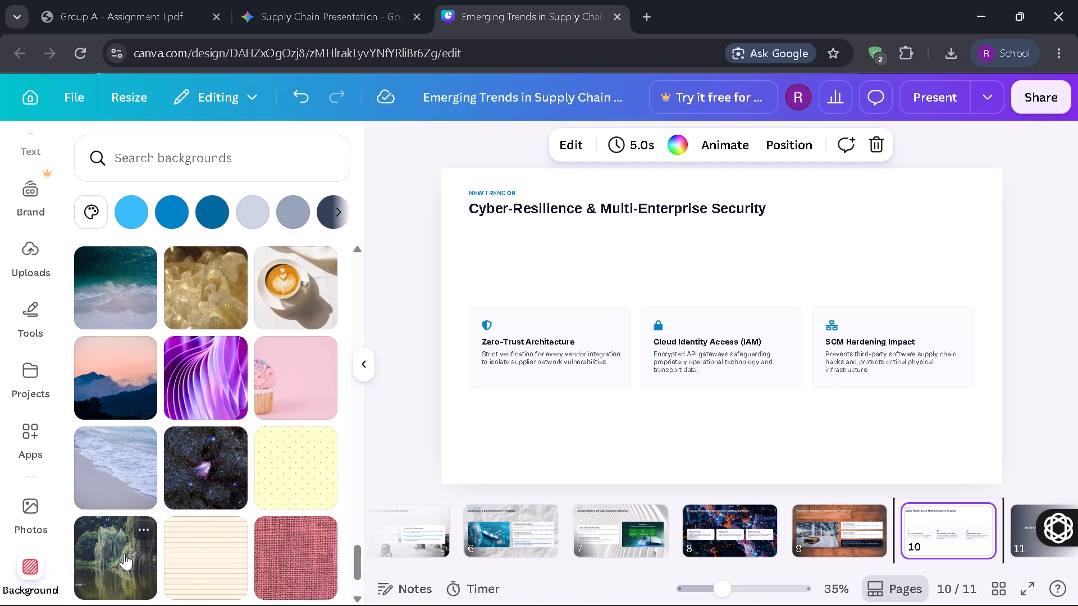
scroll(281, 466, down, 1)
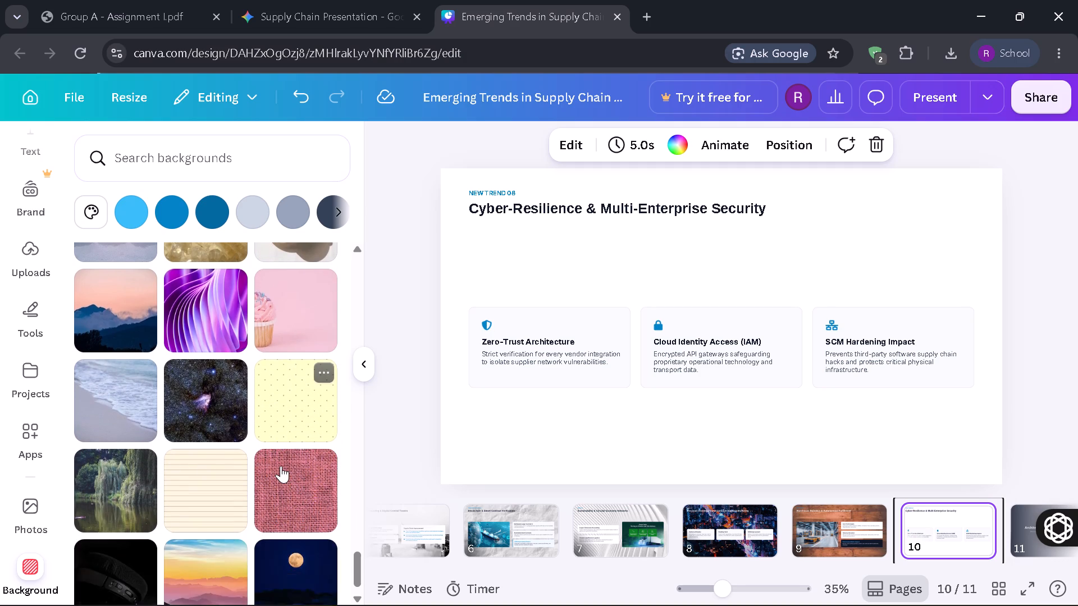
scroll(281, 466, down, 1)
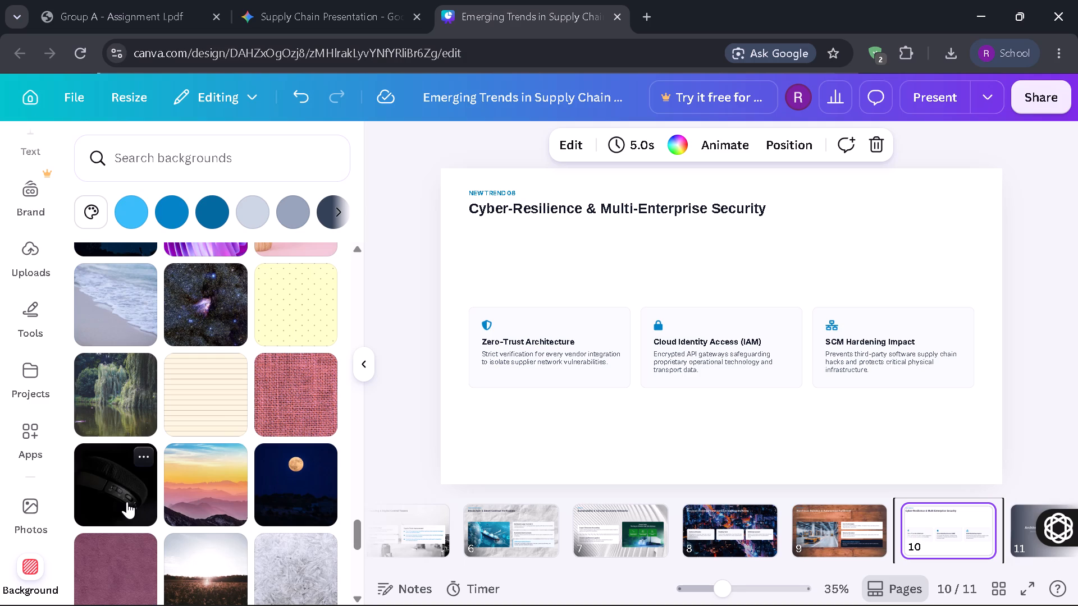
scroll(127, 502, down, 3)
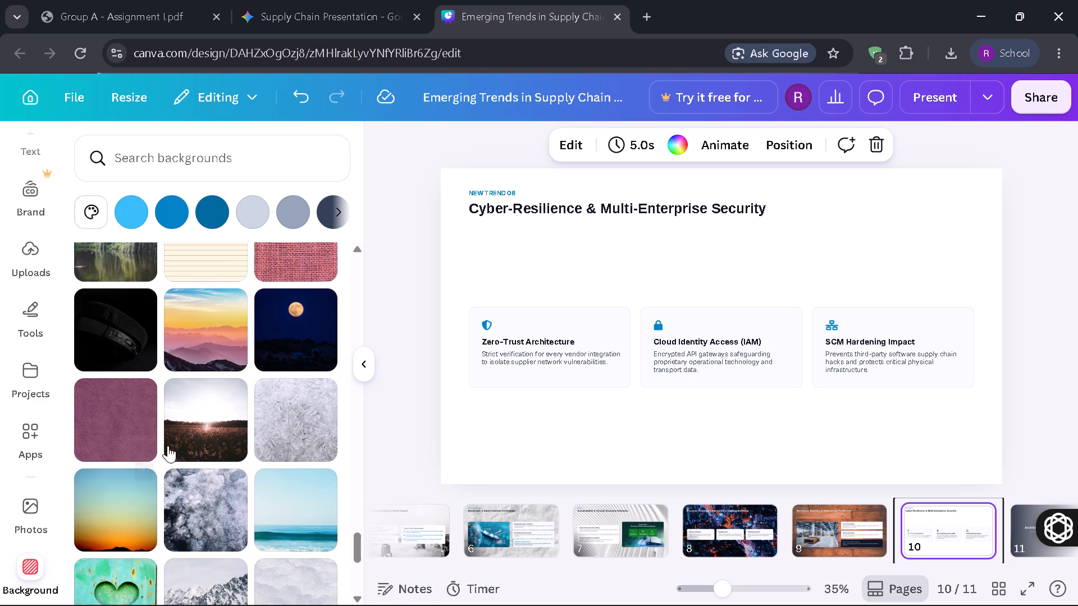
click(205, 423)
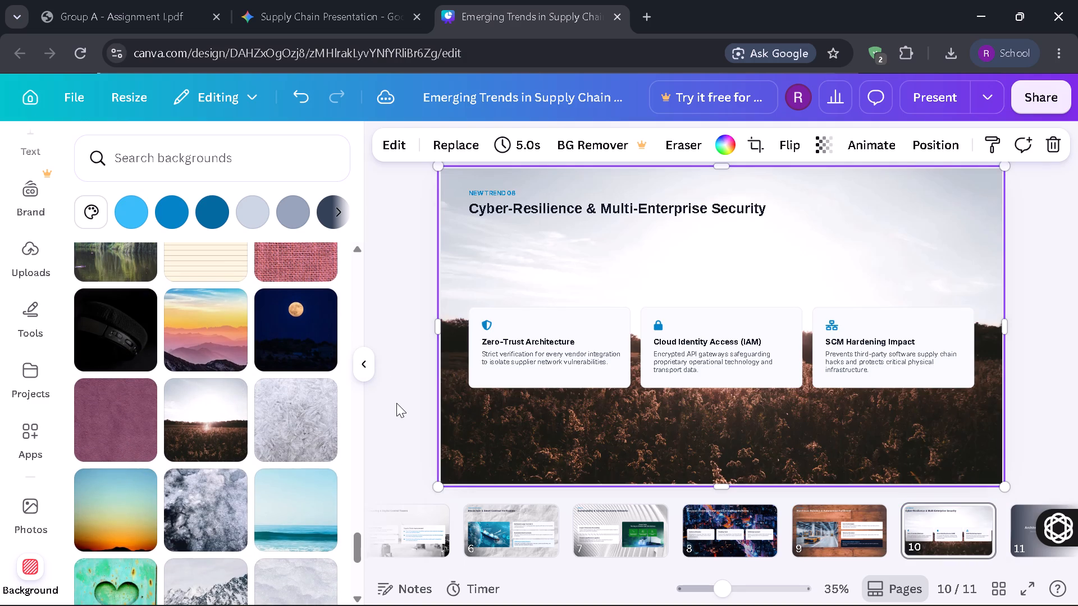
click(396, 403)
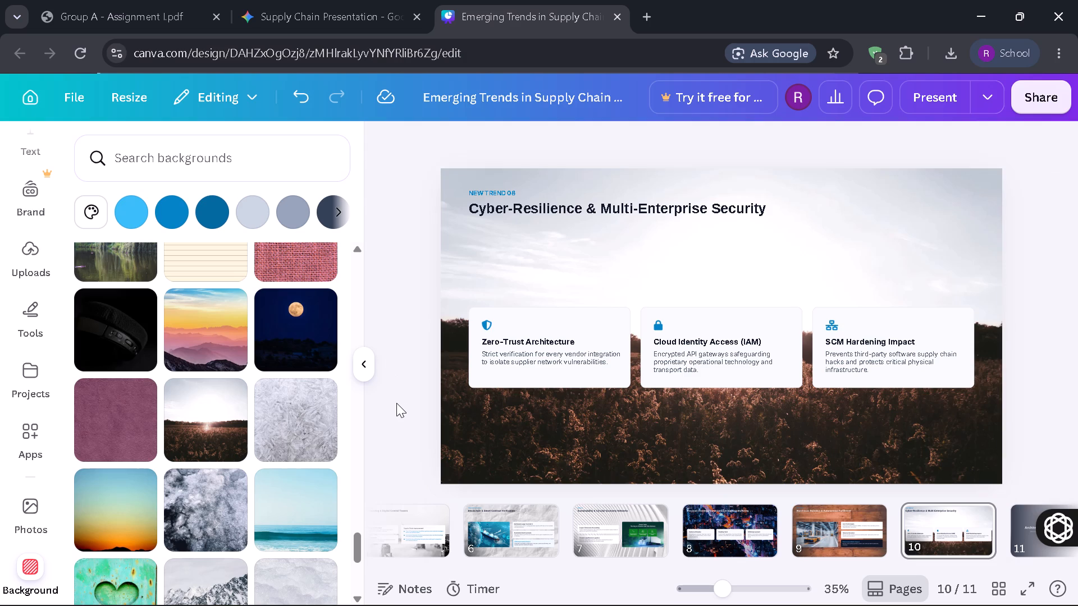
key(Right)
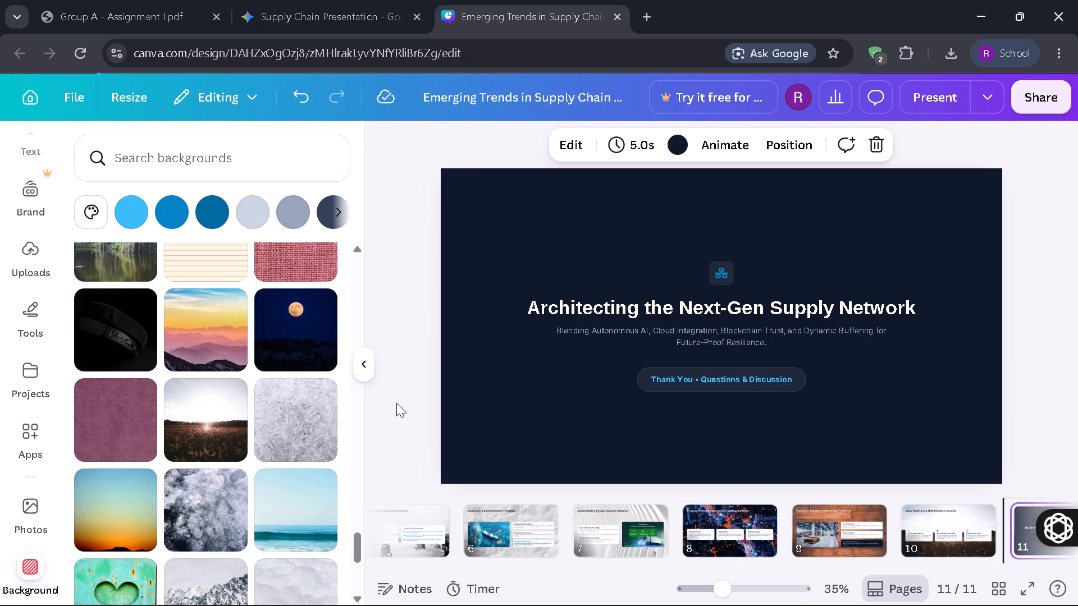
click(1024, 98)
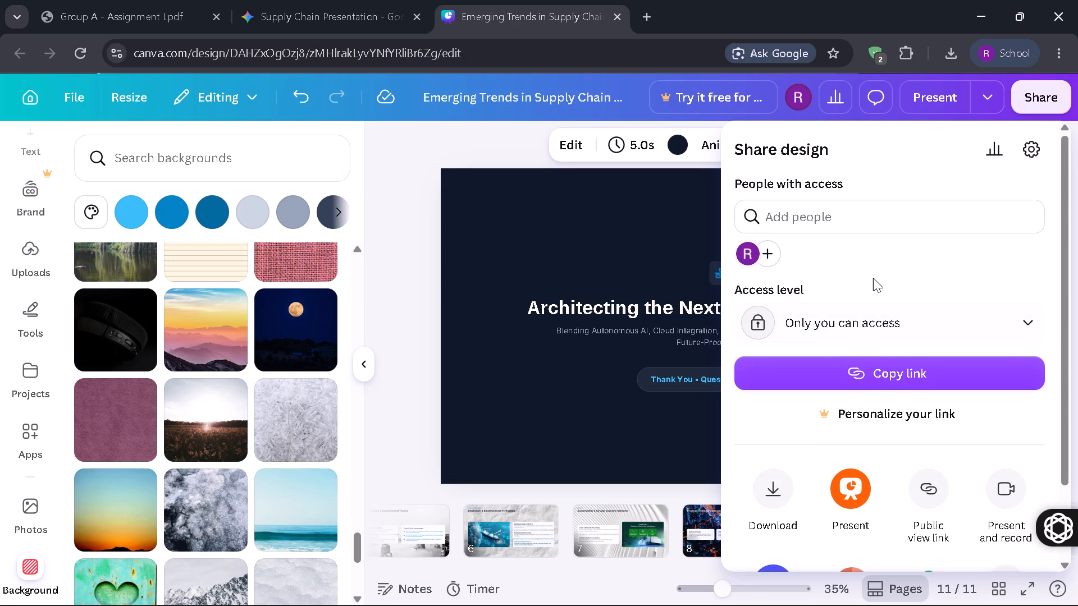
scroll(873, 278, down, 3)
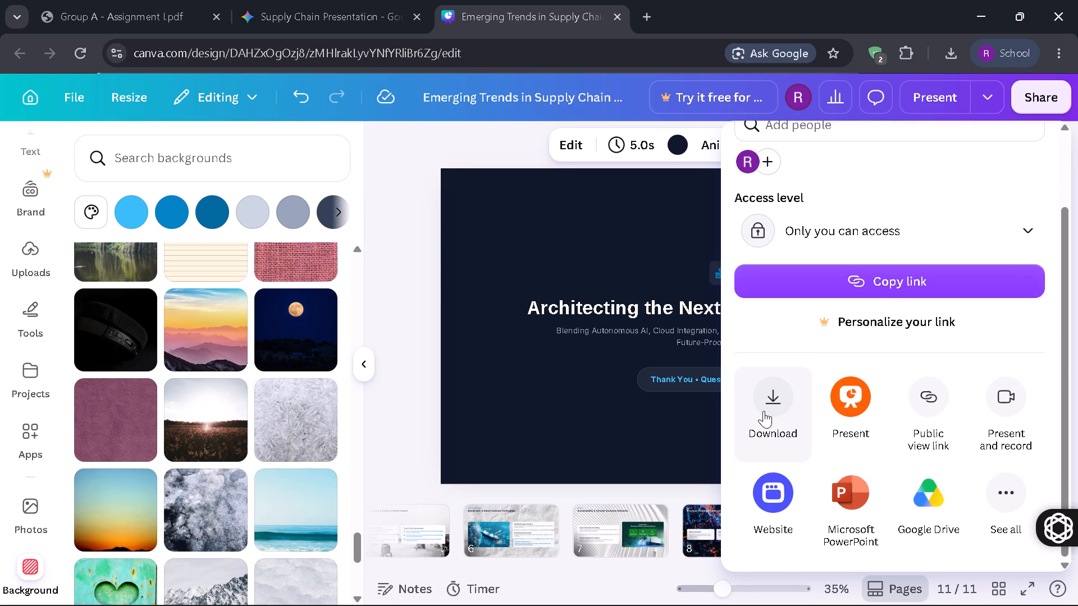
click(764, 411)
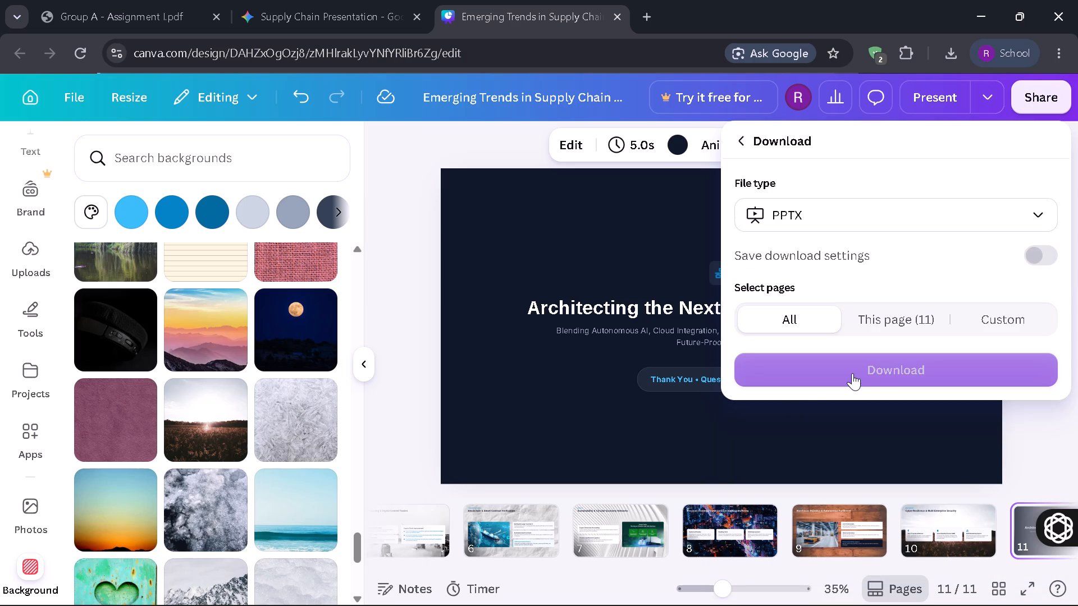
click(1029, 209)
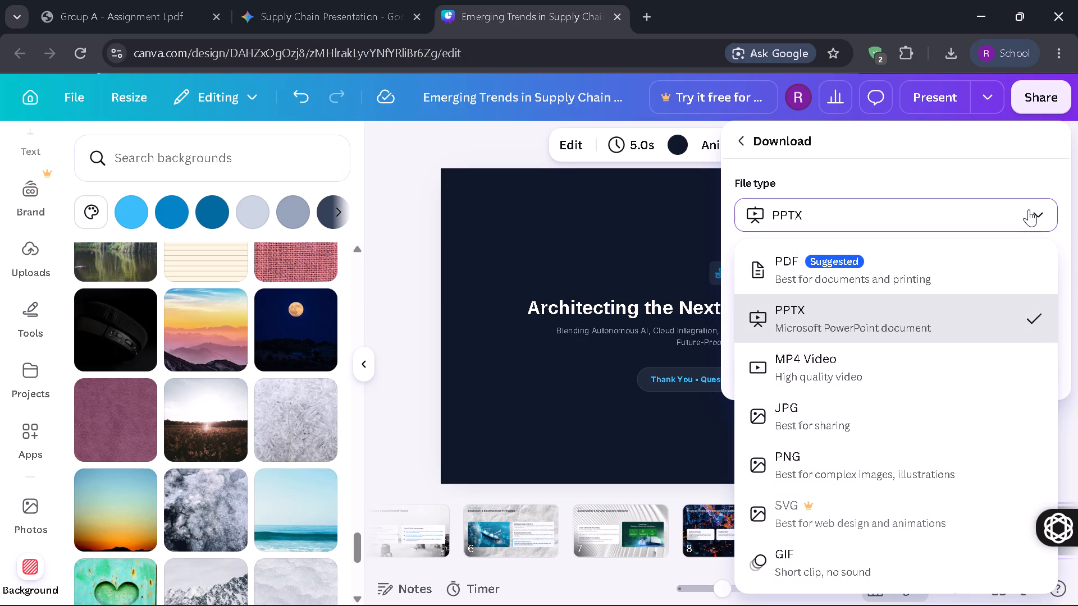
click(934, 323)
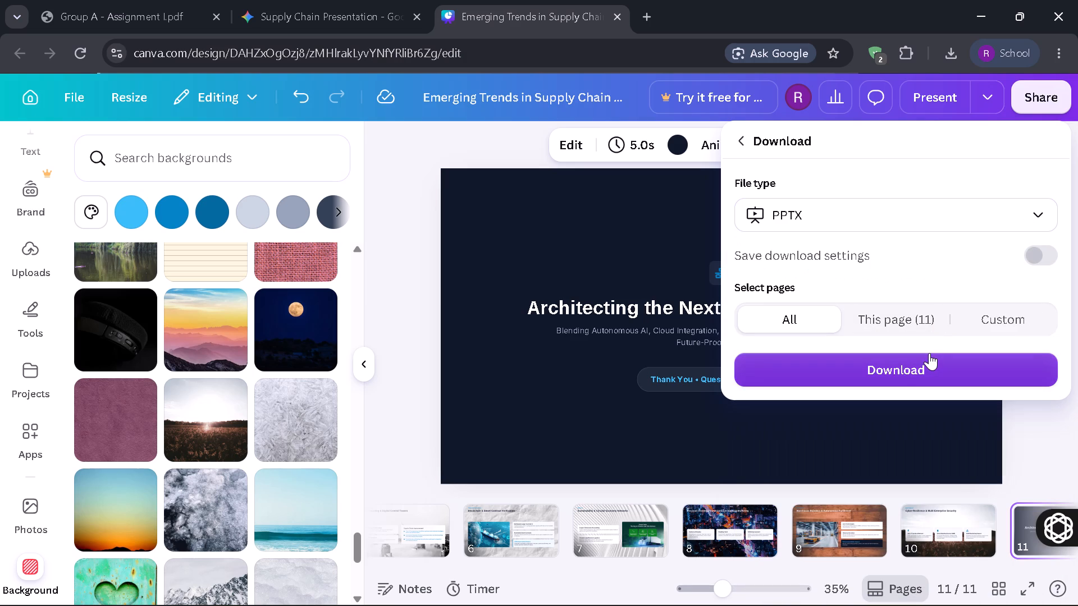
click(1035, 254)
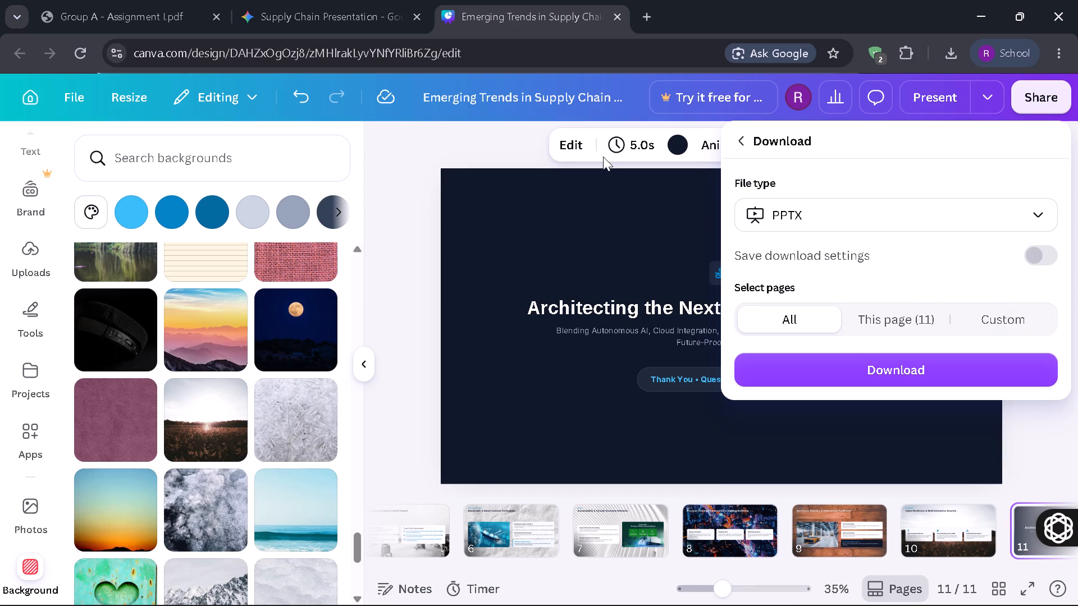
Make the Emerging Trends in Supply Chain design available offline from its save status.
click(390, 100)
click(390, 100)
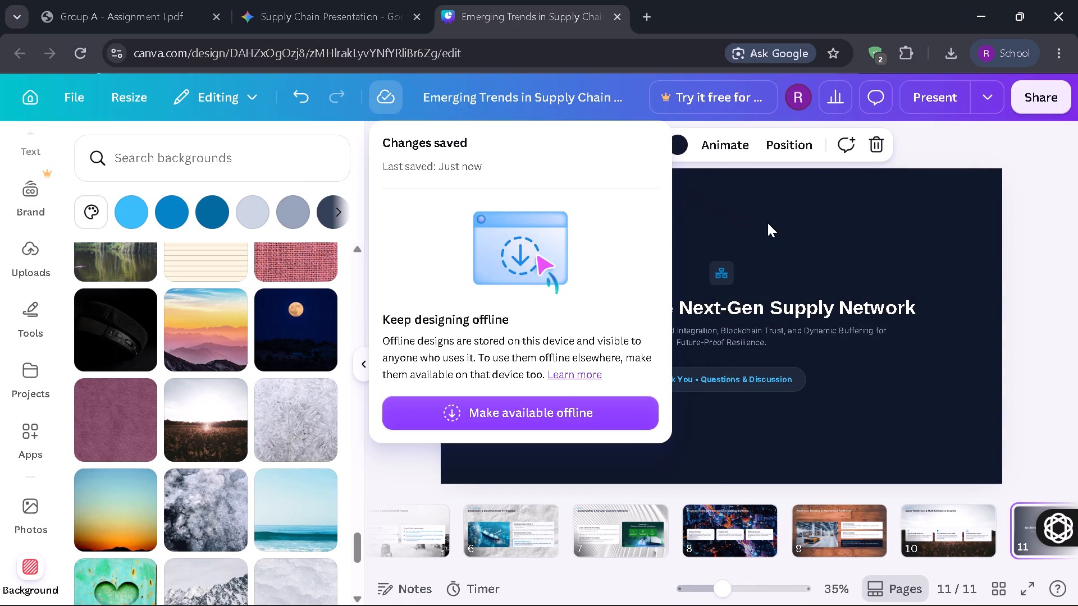
click(581, 406)
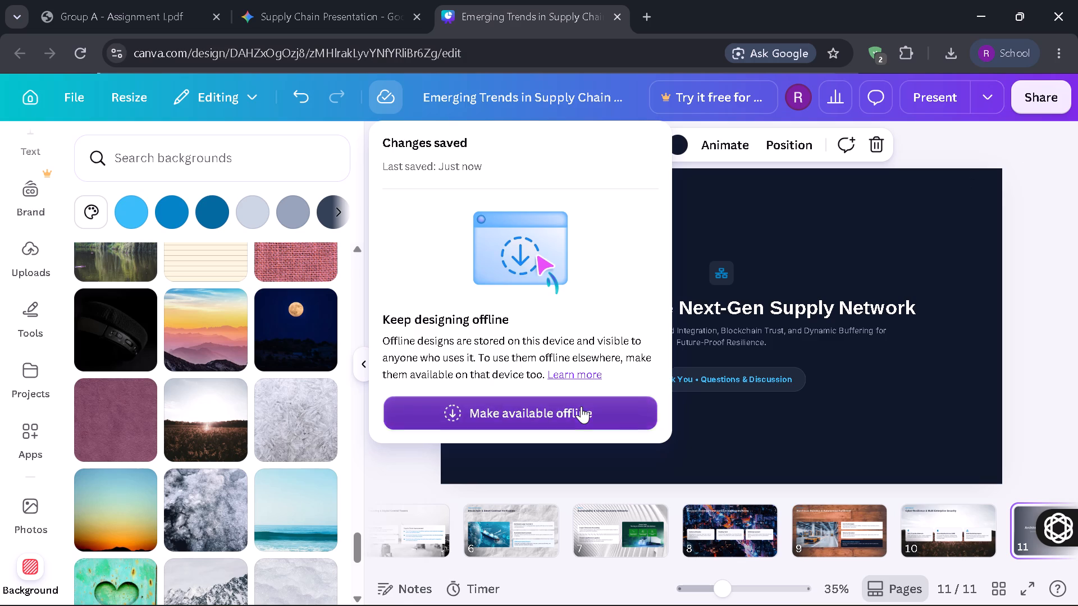
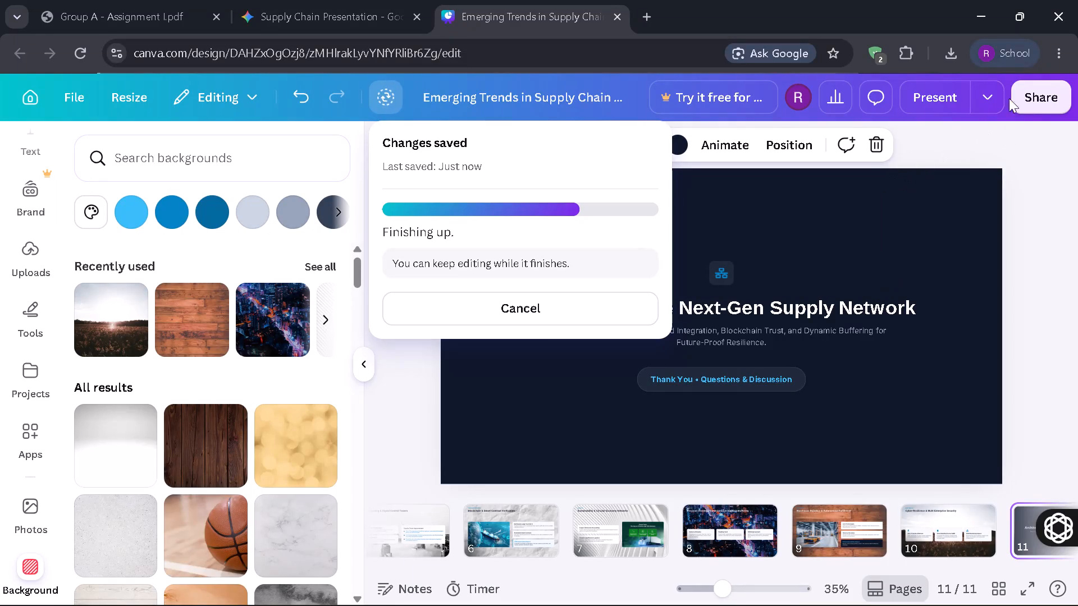
Open the download options for the Emerging Trends in Supply Chain design from its sharing settings.
click(1039, 91)
click(1039, 91)
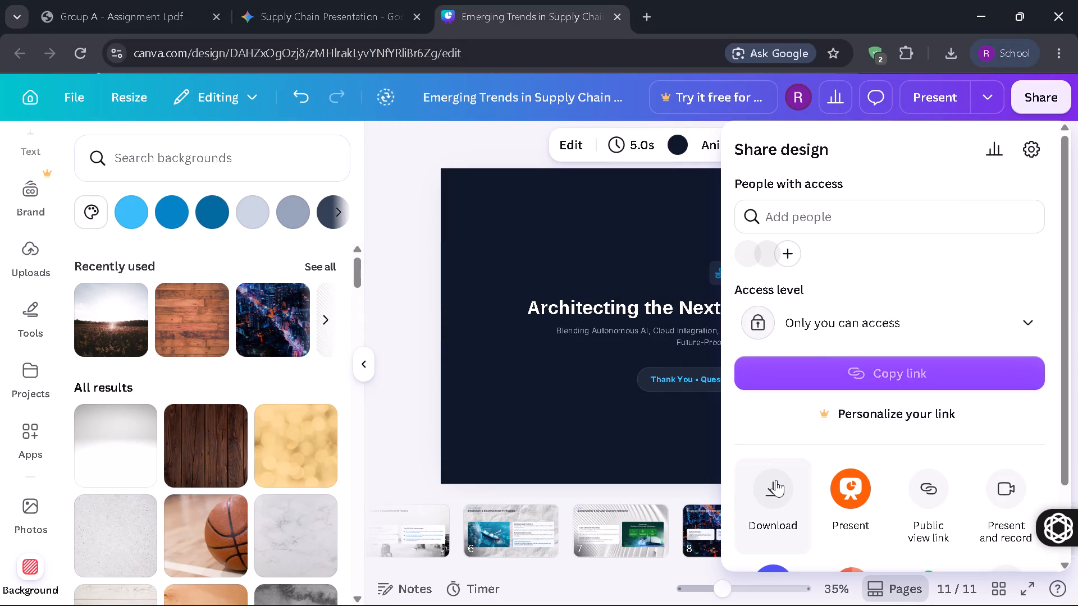
click(776, 480)
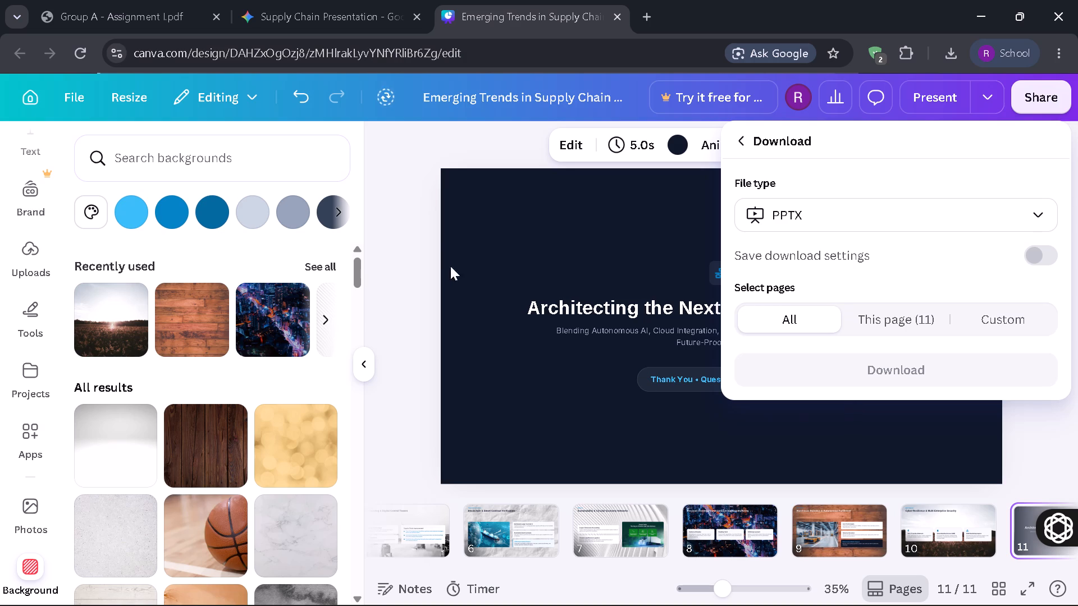
Close the download options and add a blank page 12 after the Architecting the Next-Gen Supply Network slide.
click(414, 200)
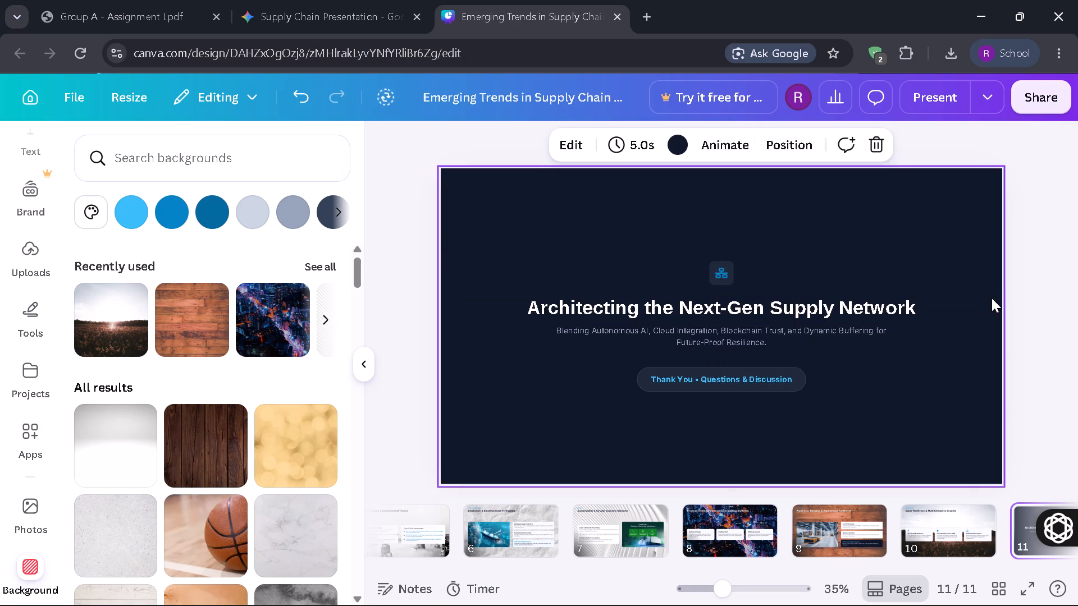
scroll(857, 531, left, 6)
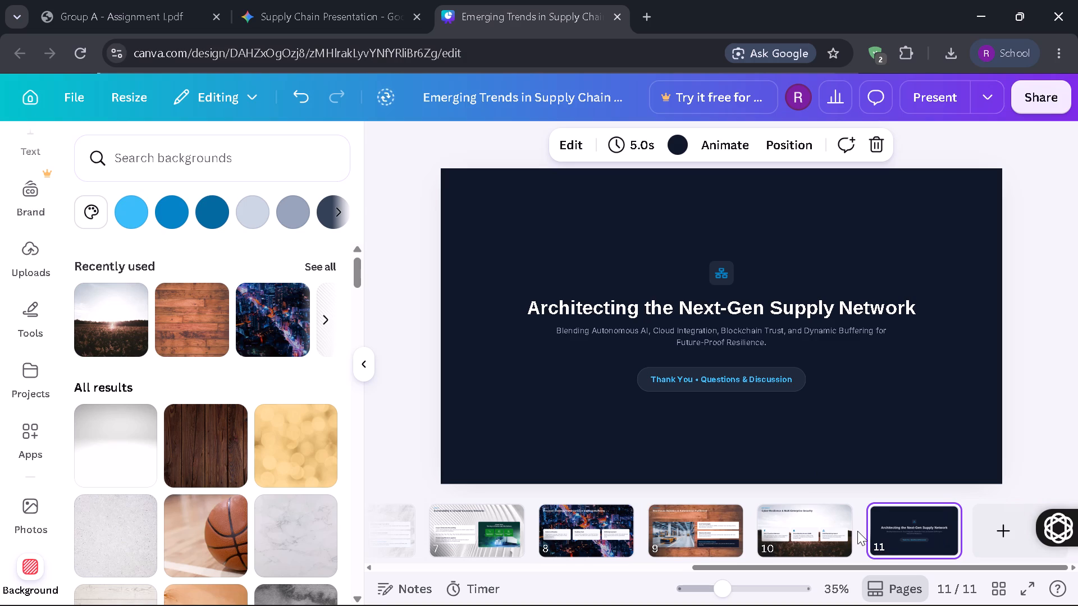
click(998, 522)
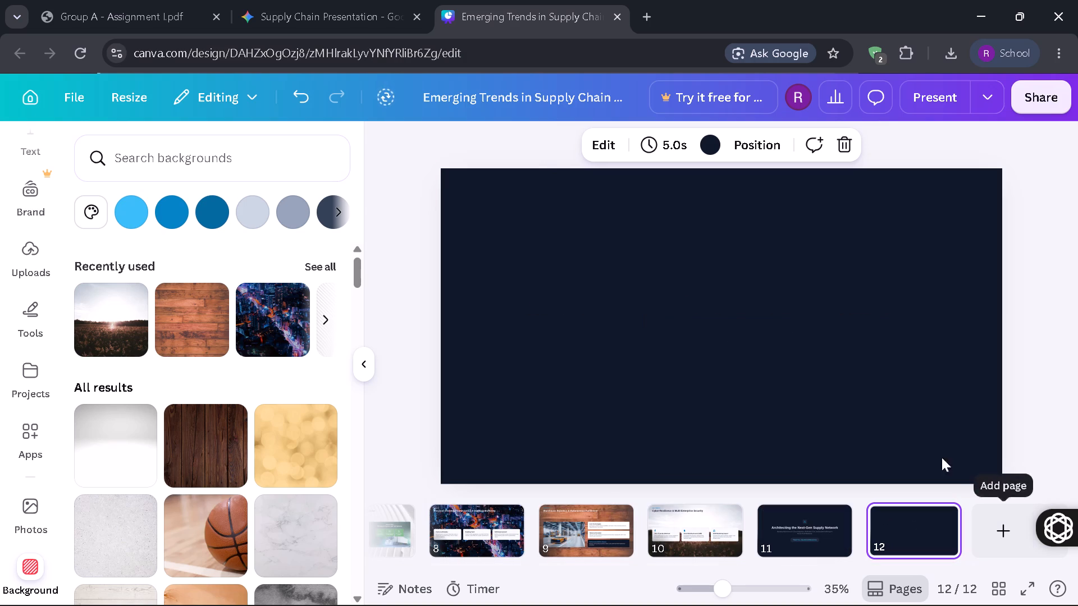
Open the text tools for adding text to blank page 12.
click(601, 142)
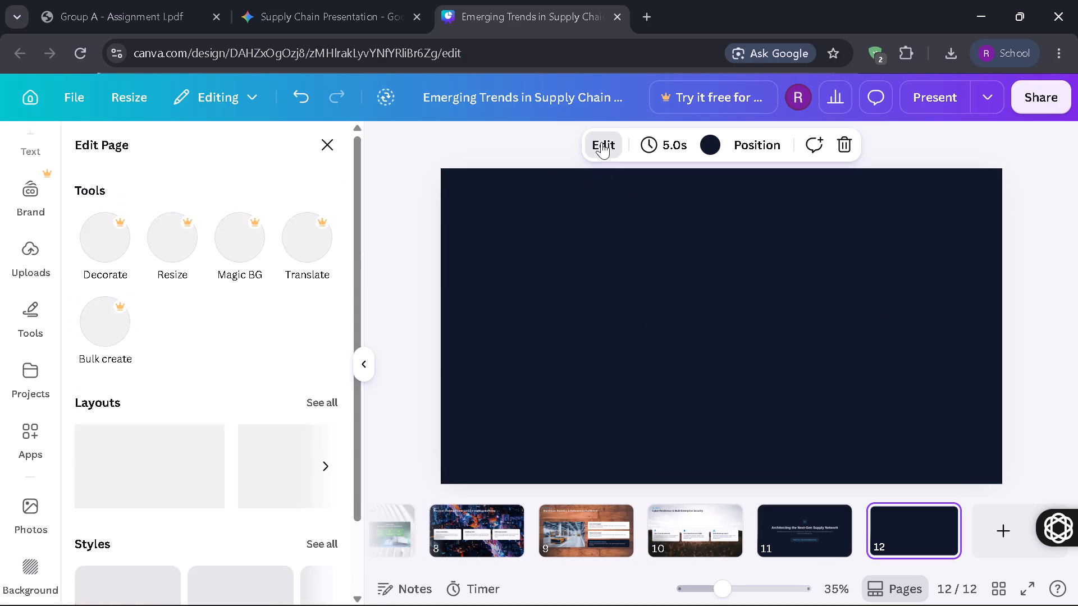
click(35, 150)
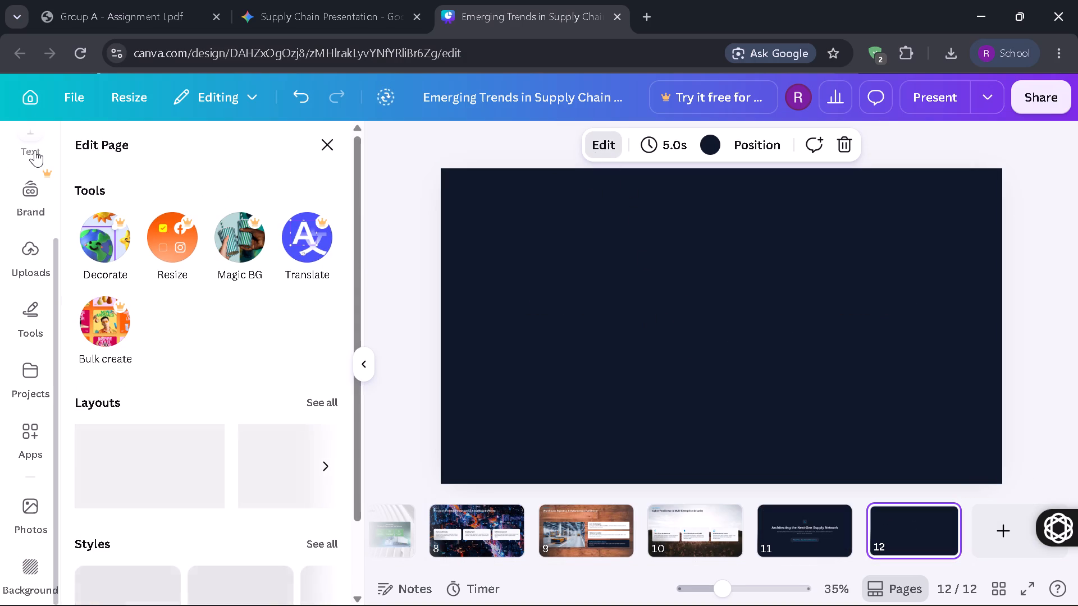
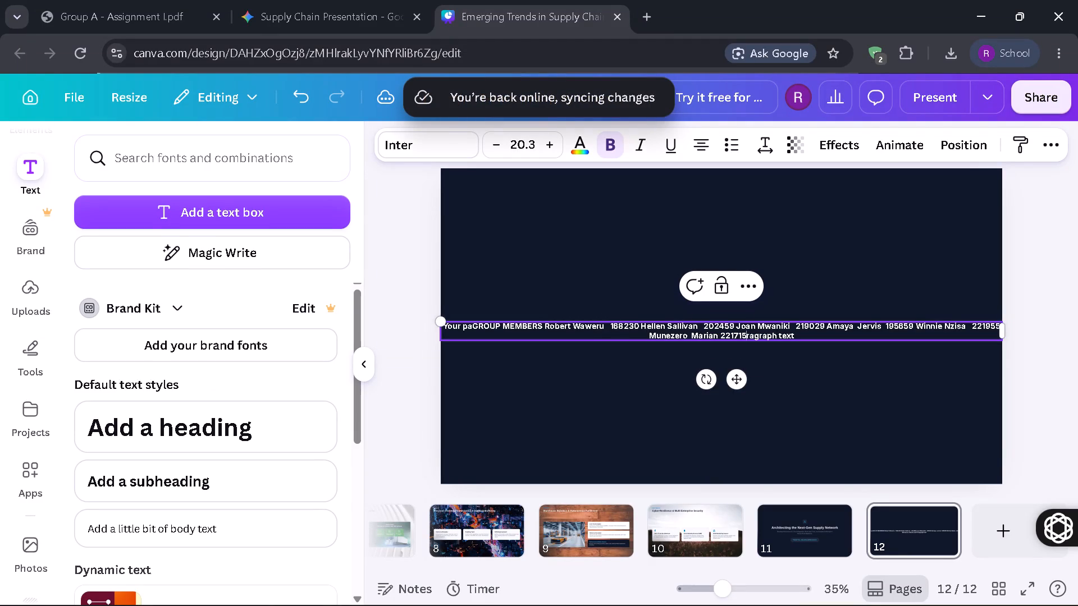
Delete the leftover placeholder fragment "Your pa" in front of GROUP MEMBERS in slide 12's text box.
key(BackSpace)
key(BackSpace)
key(BackSpace)
key(BackSpace)
key(BackSpace)
key(BackSpace)
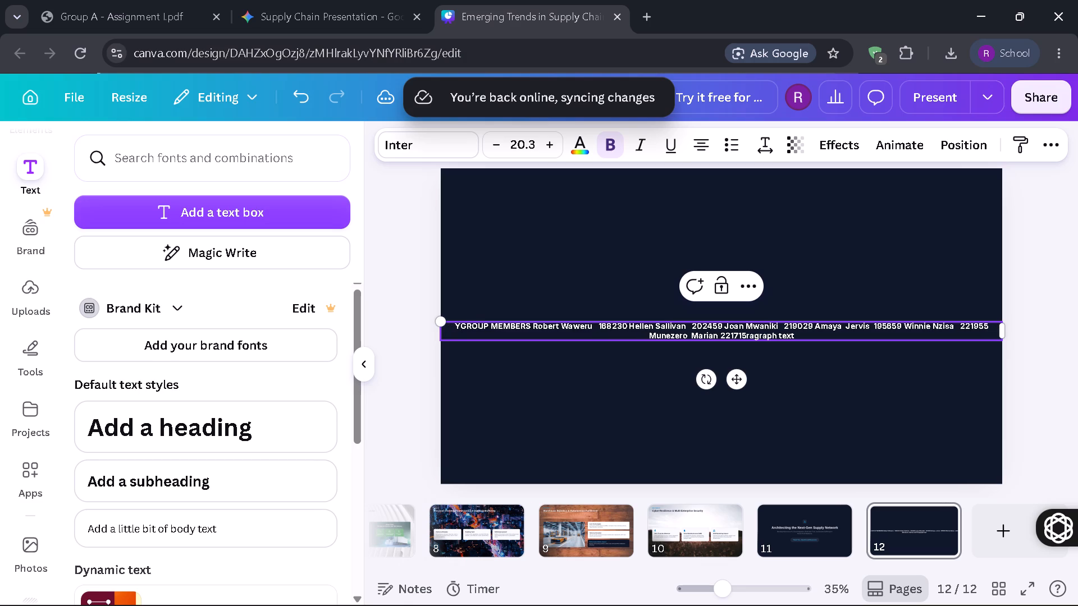
key(BackSpace)
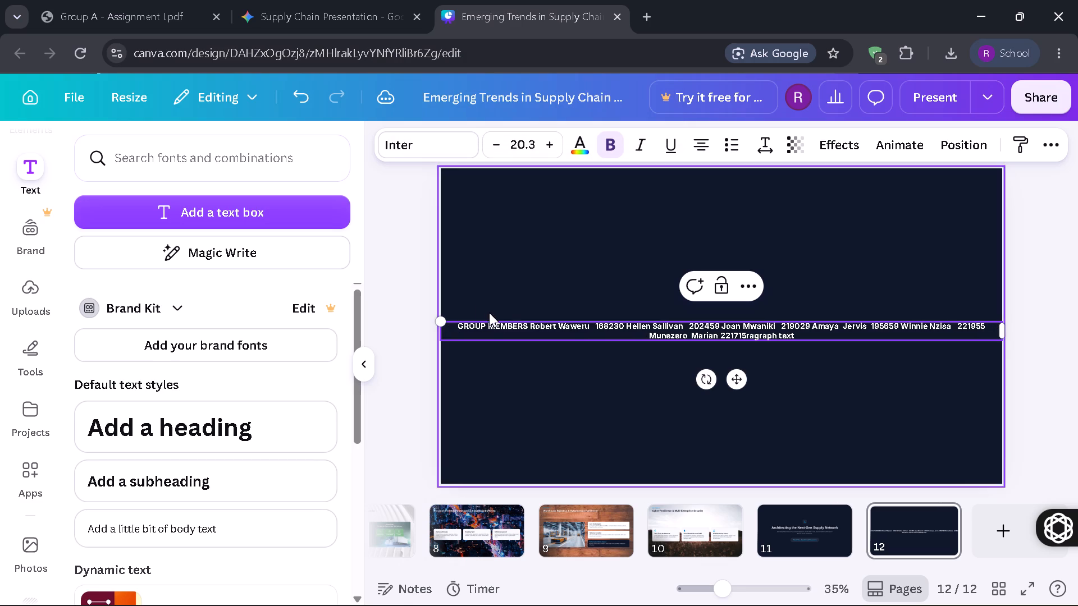
Break the group members text on slide 12 into separate lines: the heading, followed by one member with their number per line.
click(528, 327)
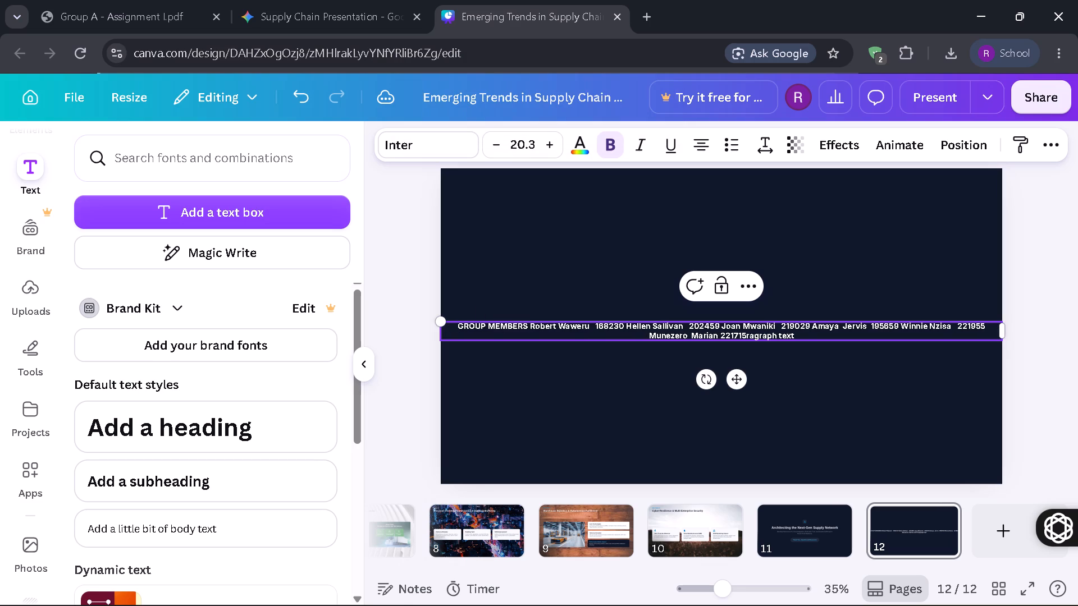
key(Return)
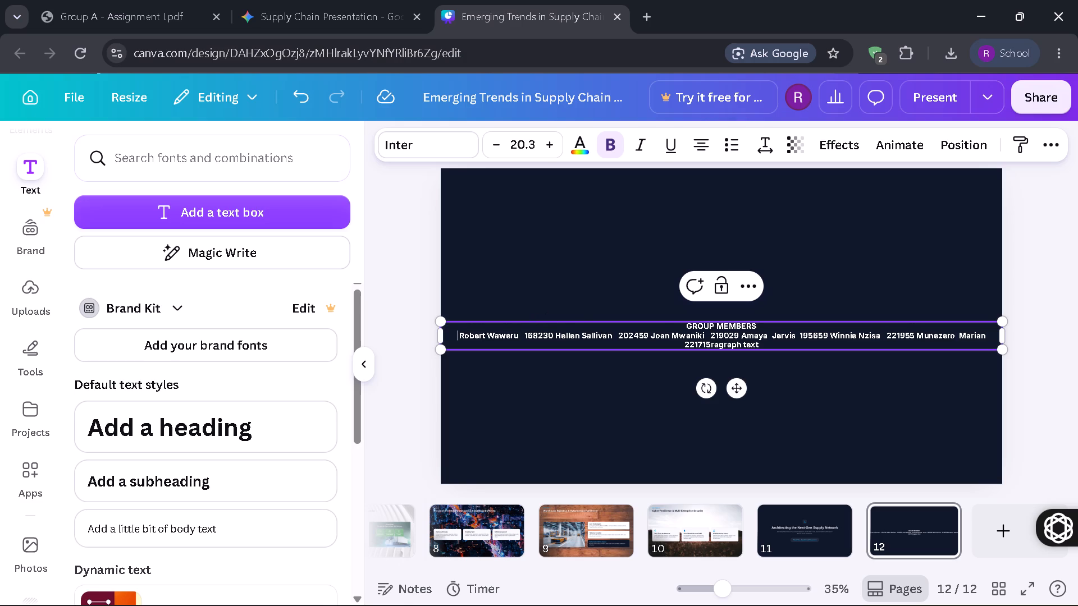
click(554, 332)
key(Right)
key(Return)
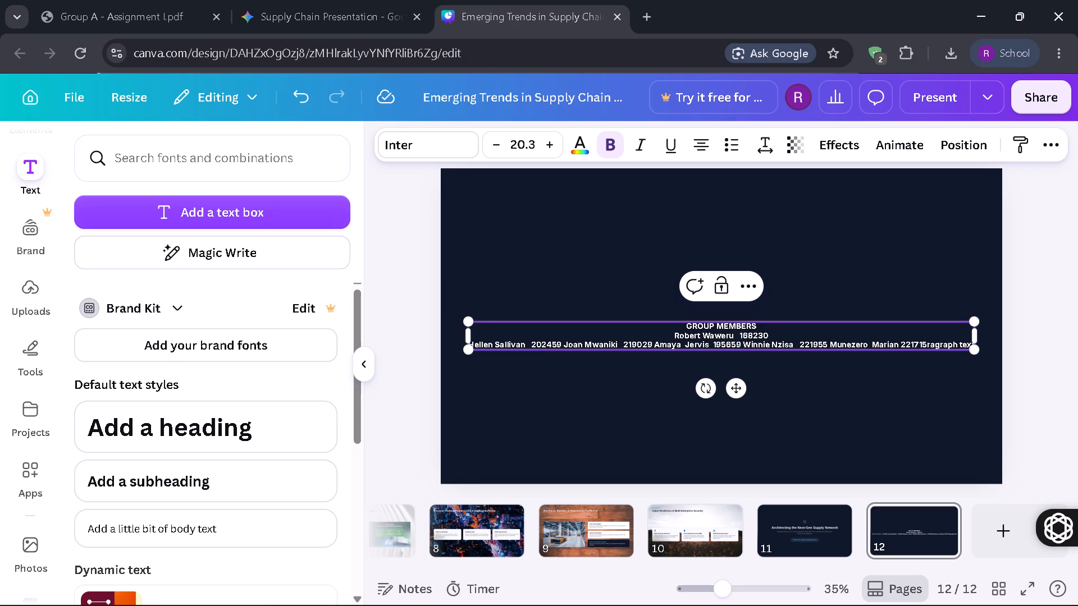
click(563, 344)
key(Right)
key(Return)
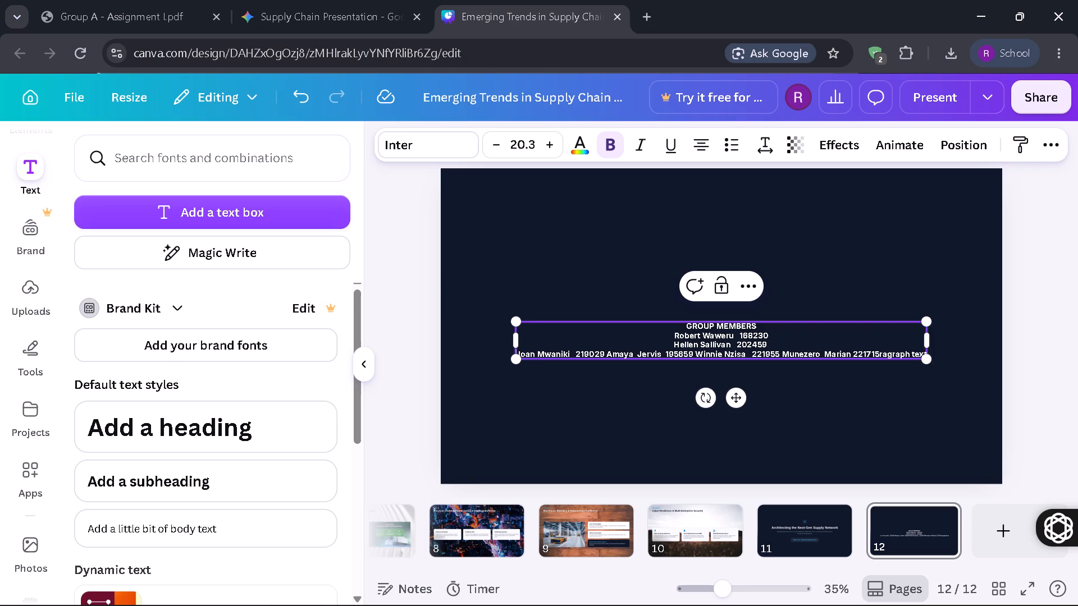
click(607, 350)
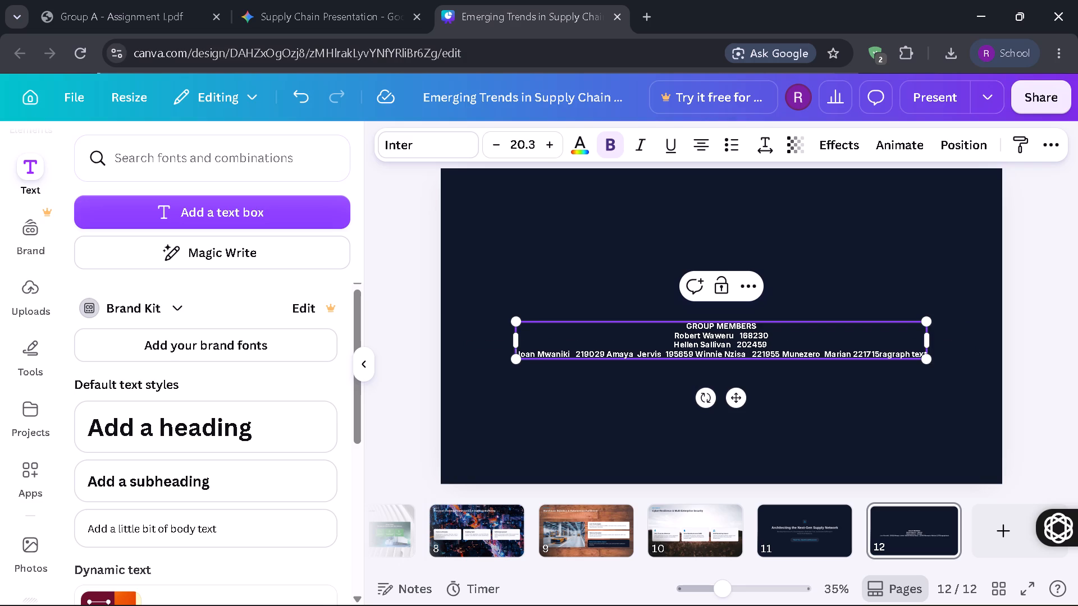
click(607, 350)
key(Return)
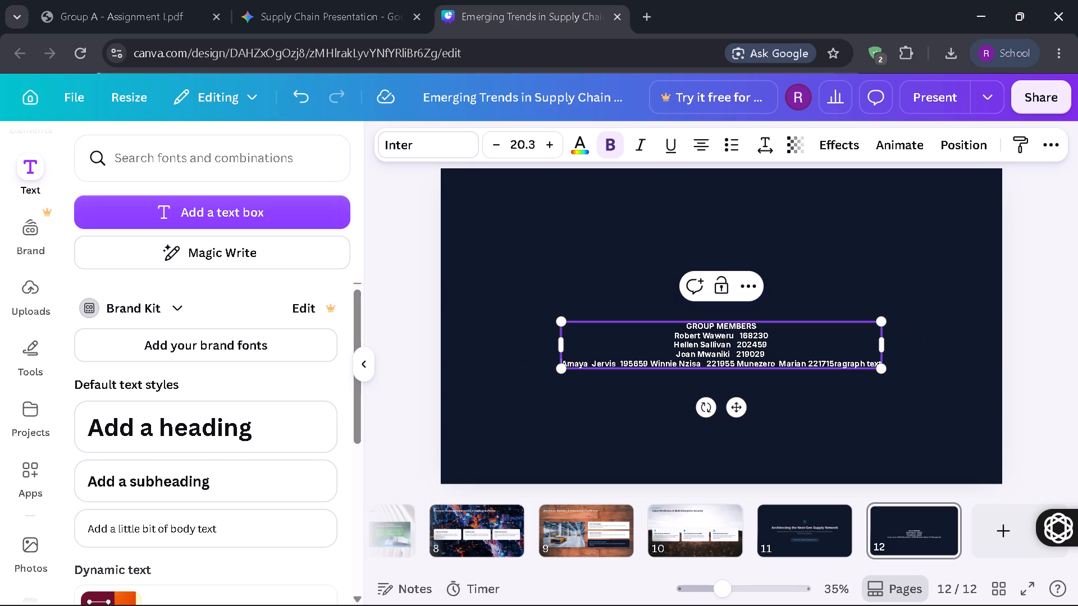
click(648, 365)
key(Right)
key(Return)
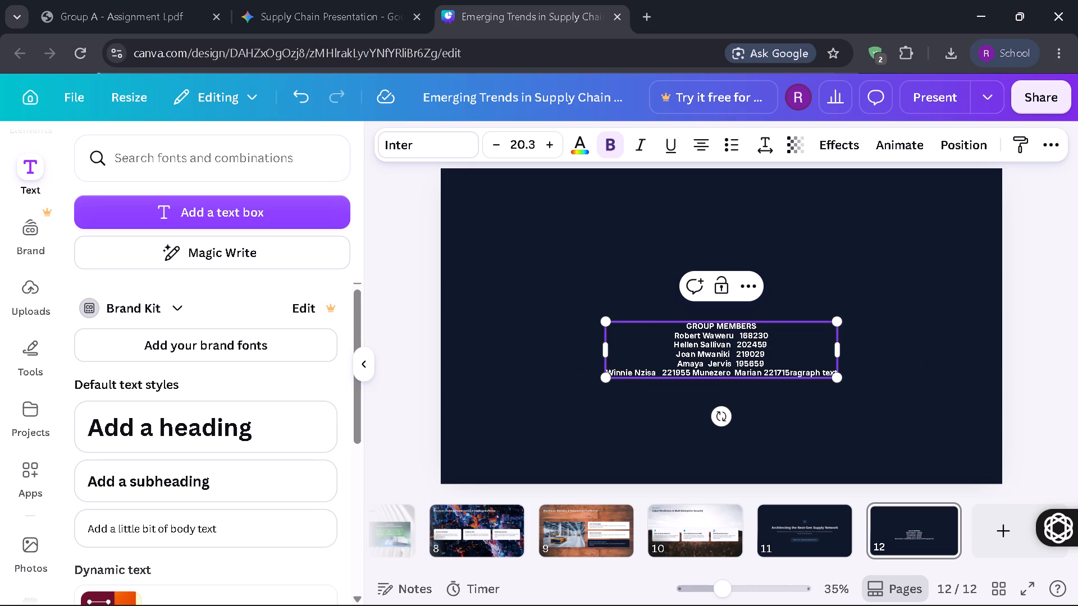
click(694, 372)
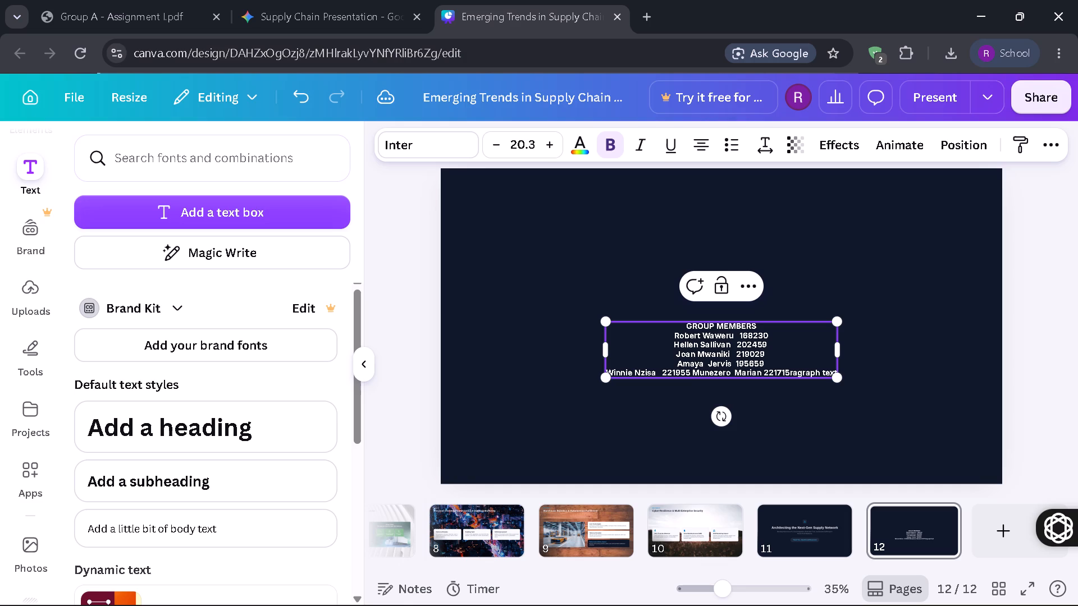
key(Return)
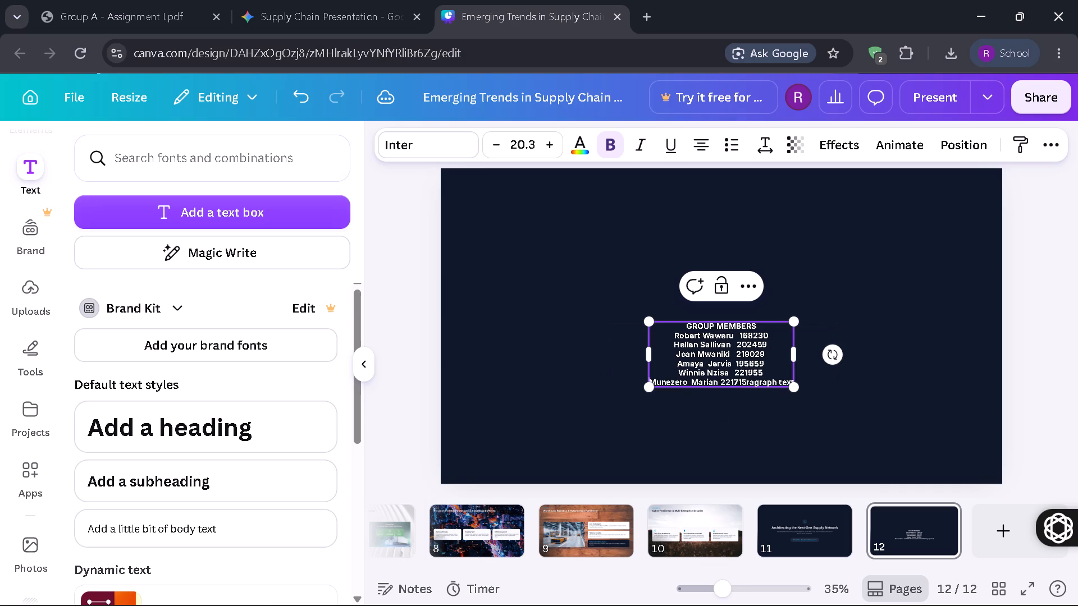
Delete the leftover placeholder text "ragraph text" from the end of the last member's line.
click(747, 384)
key(Delete)
key(Delete)
key(Delete)
key(Delete)
key(Delete)
key(Delete)
key(Delete)
key(Delete)
key(Delete)
key(Delete)
key(Delete)
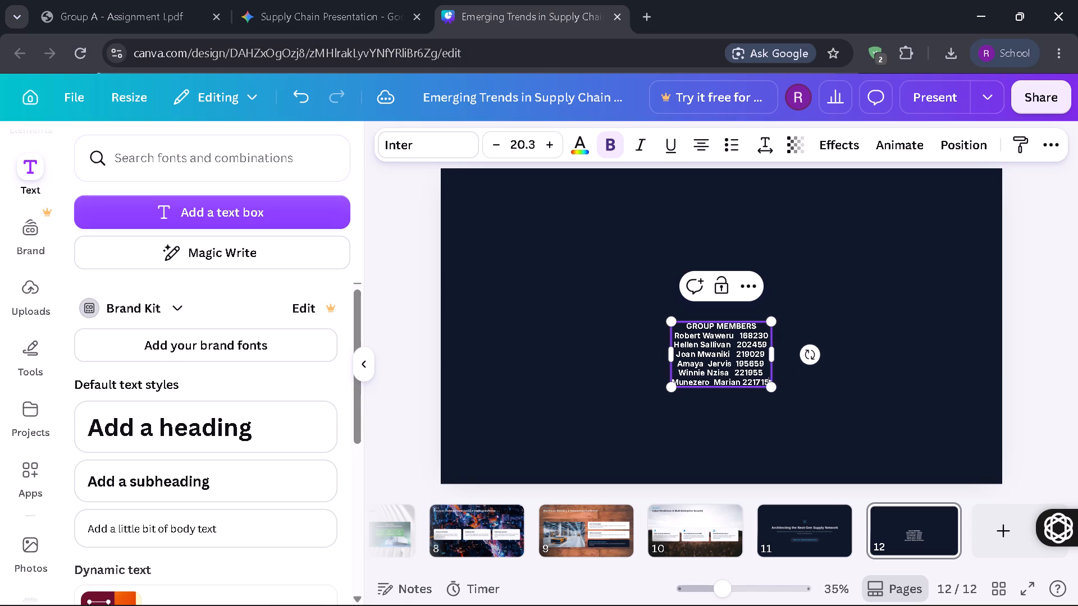
key(Delete)
key(Delete)
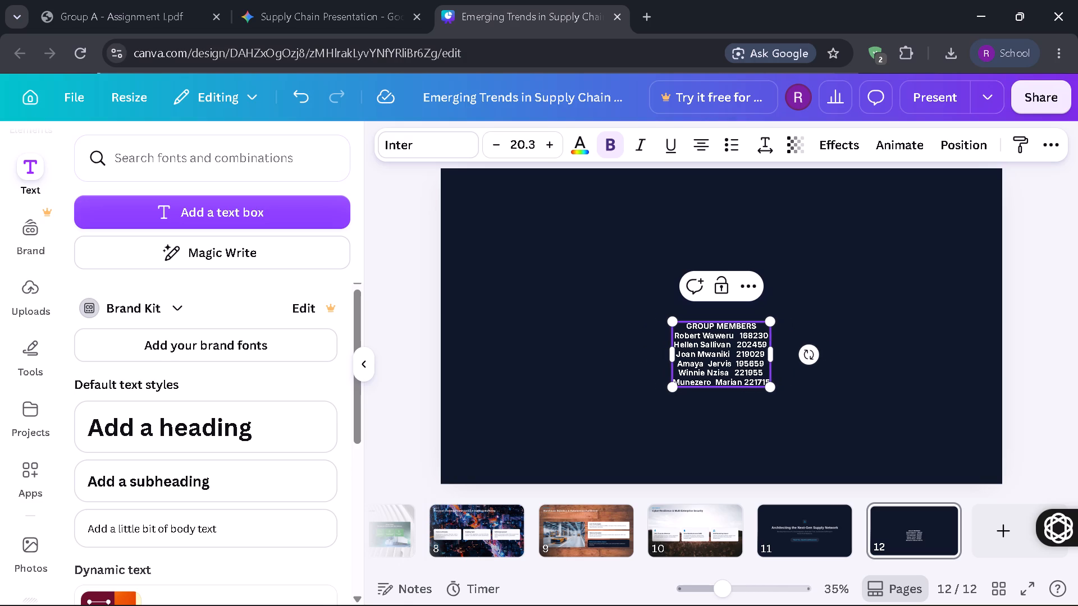
Enlarge the group members text box to a font size of about 49.5.
drag(771, 322, 792, 269)
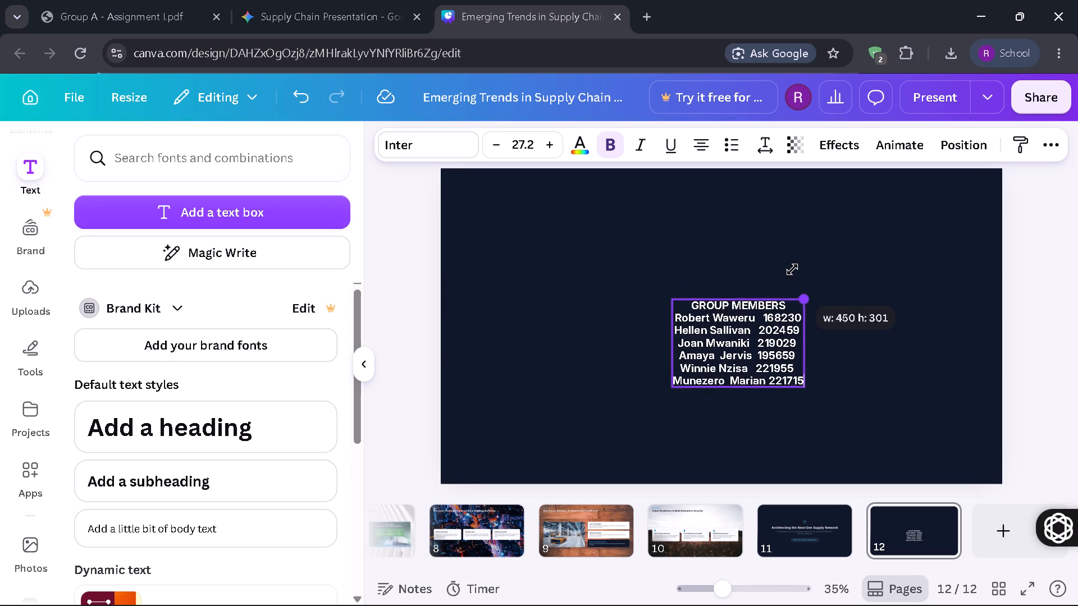
drag(792, 269, 828, 192)
click(669, 259)
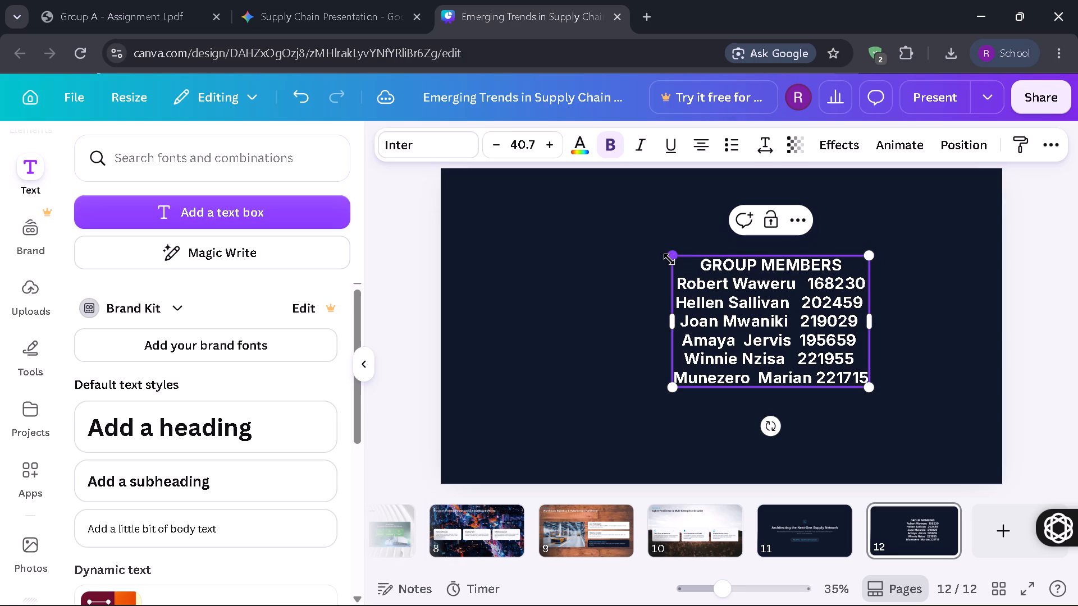
drag(669, 259, 674, 258)
drag(674, 258, 666, 255)
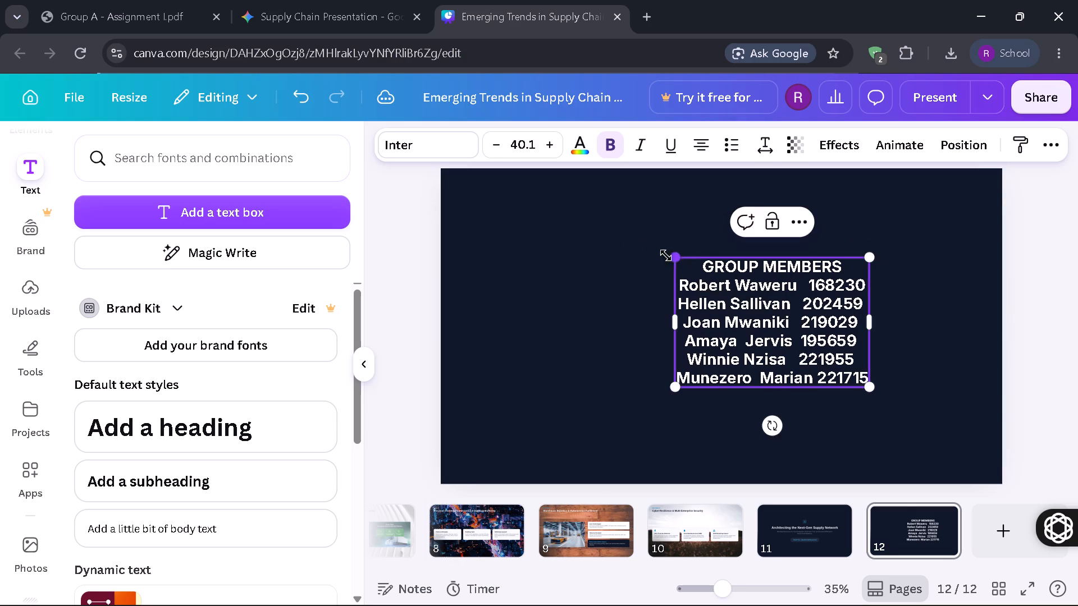
drag(666, 255, 620, 240)
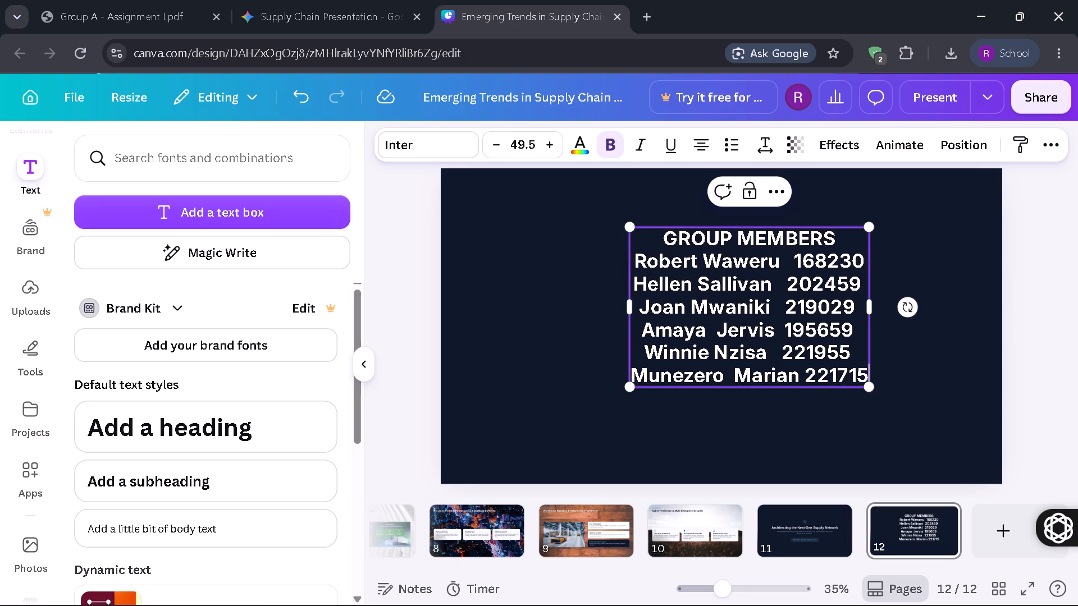
Change the heading of the members list to "GROUP 2 MEMBERS".
click(734, 238)
key(space)
text(2)
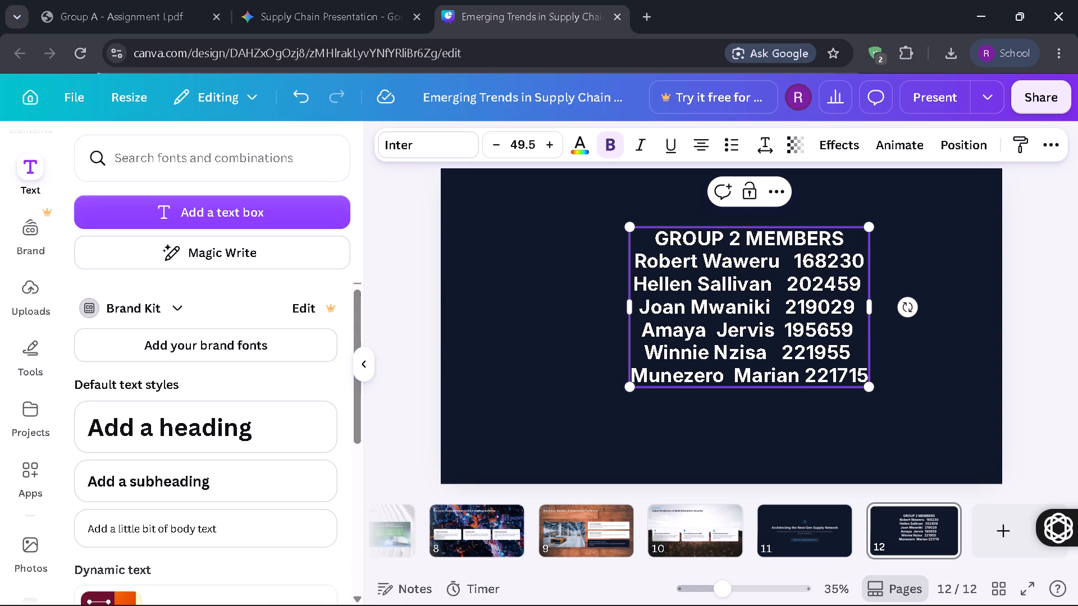
Move the group members text box to the horizontal centre of slide 12.
drag(752, 227, 722, 227)
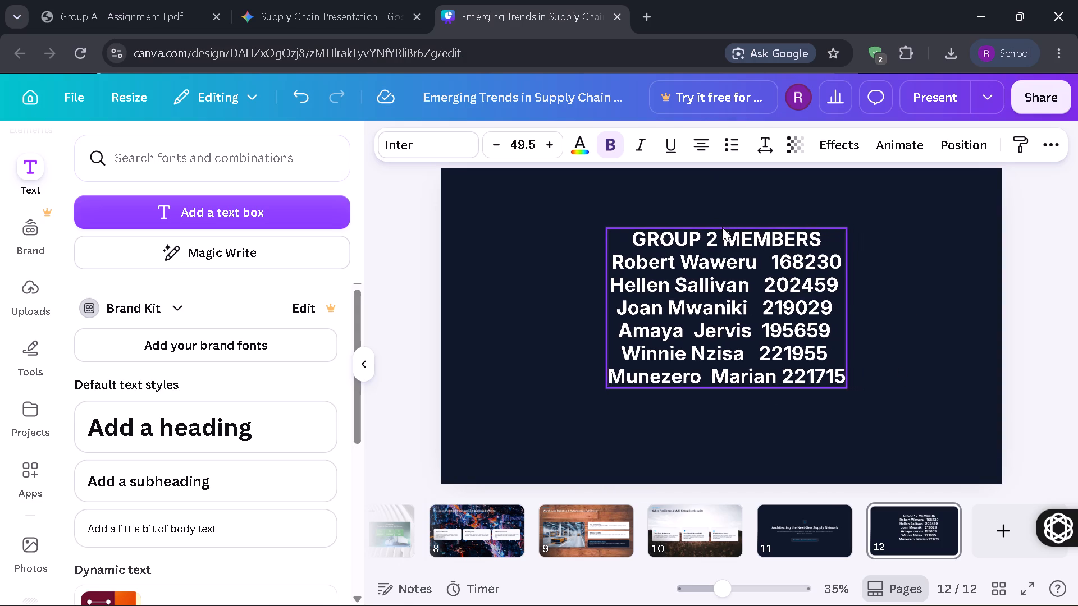
drag(722, 227, 723, 231)
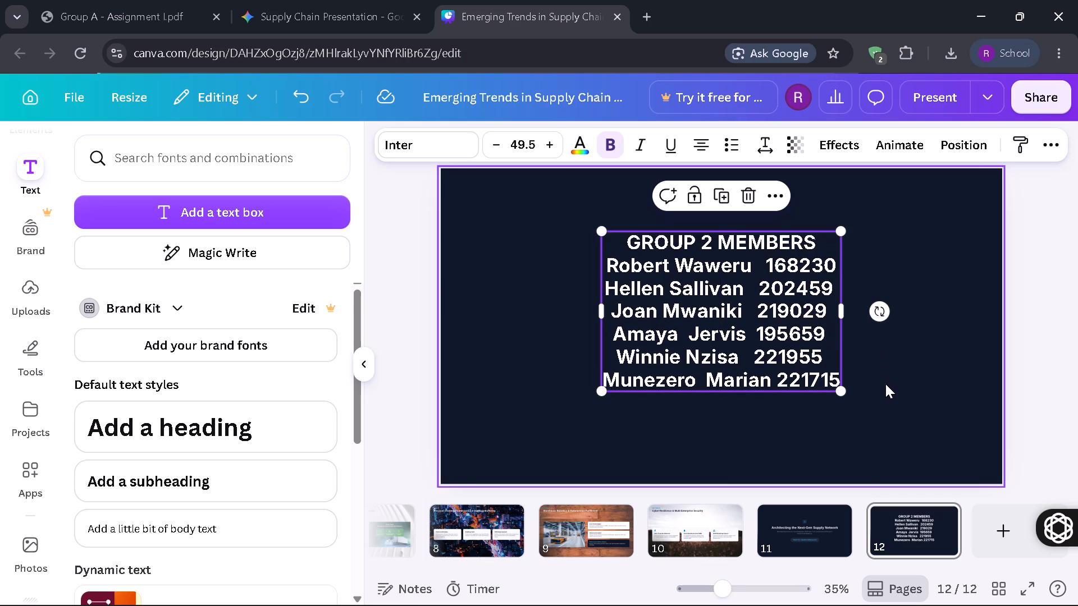
Insert a blank line between the "GROUP 2 MEMBERS" heading and the first member's name.
click(819, 238)
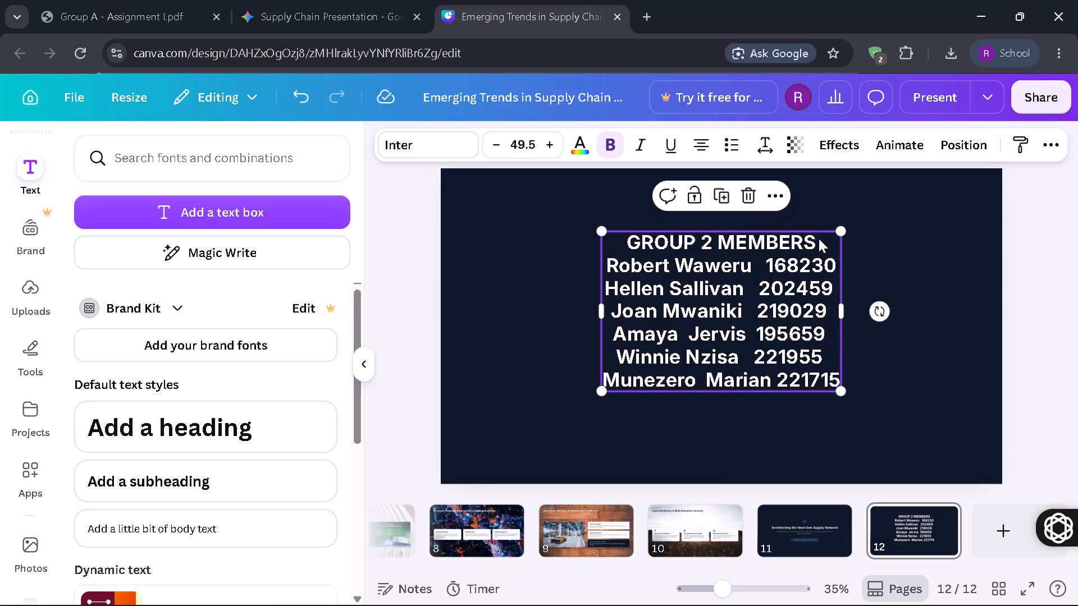
key(Return)
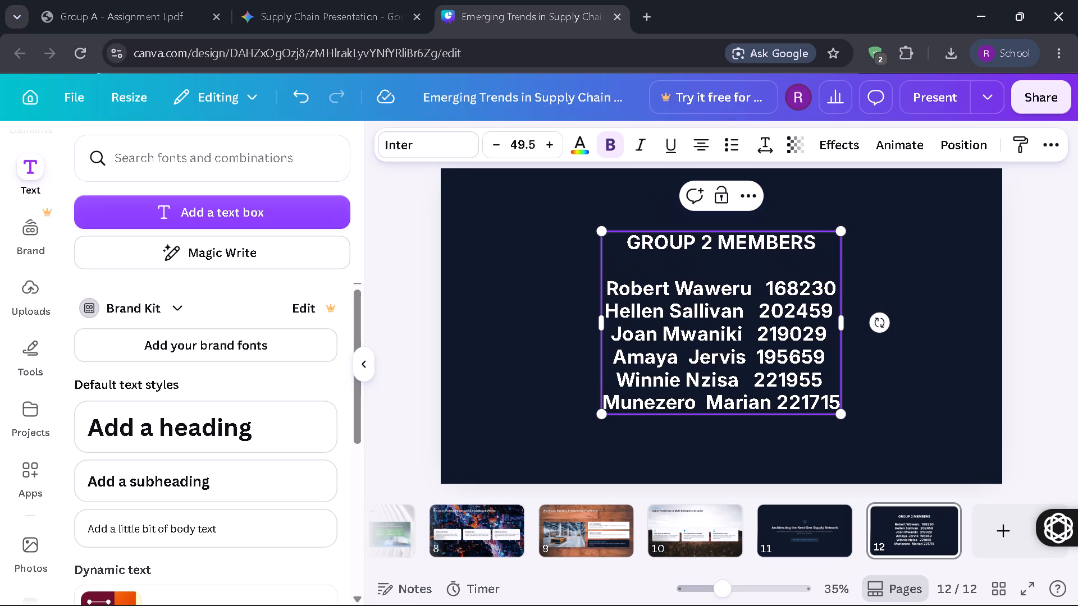
Apply the Scrapbook page animation to slide 12.
click(920, 301)
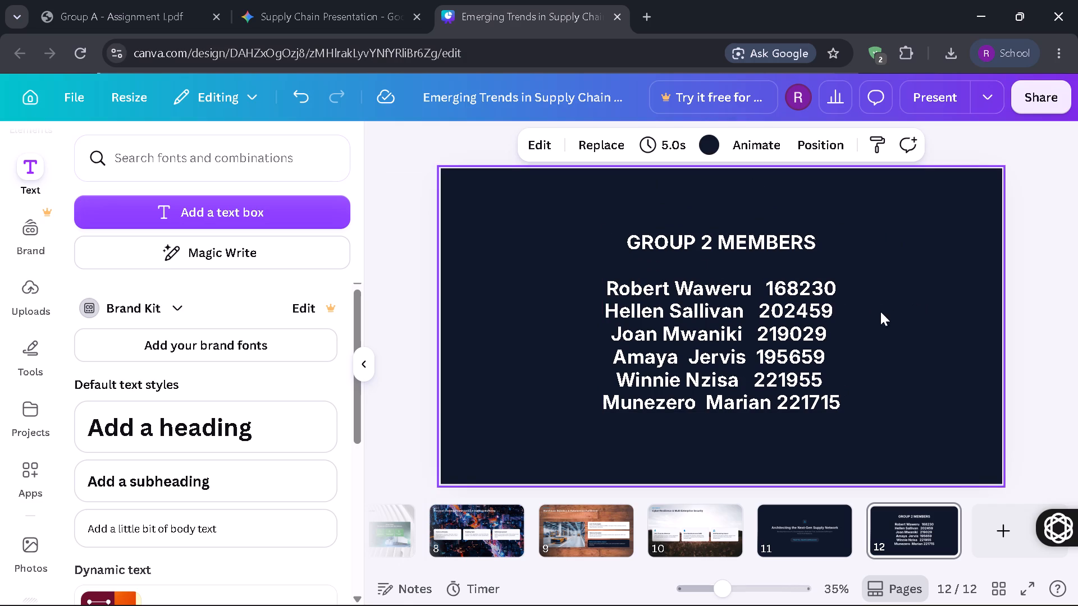
click(765, 140)
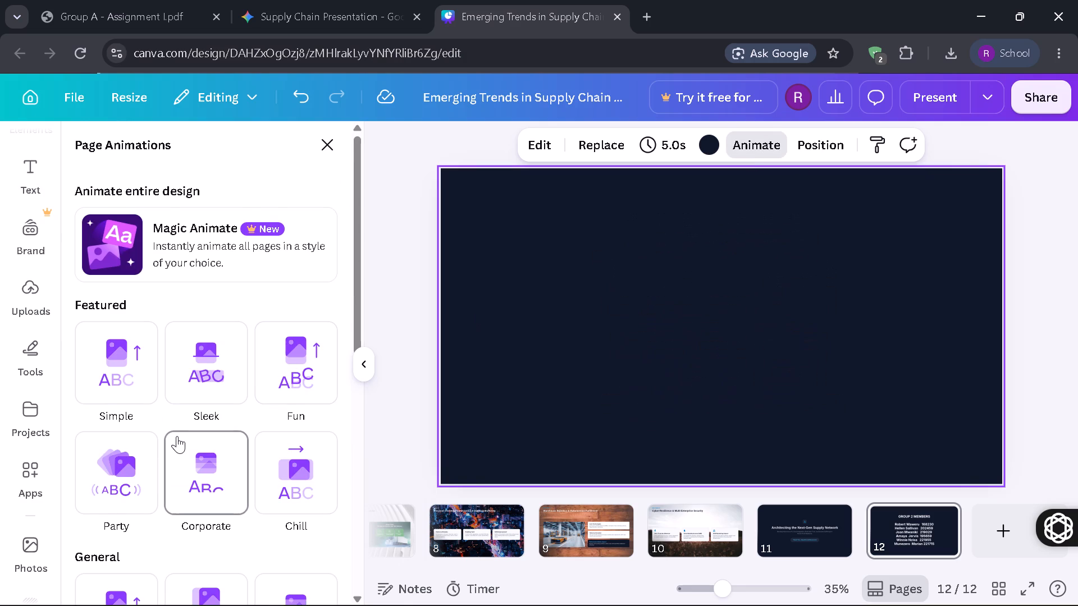
scroll(177, 436, down, 9)
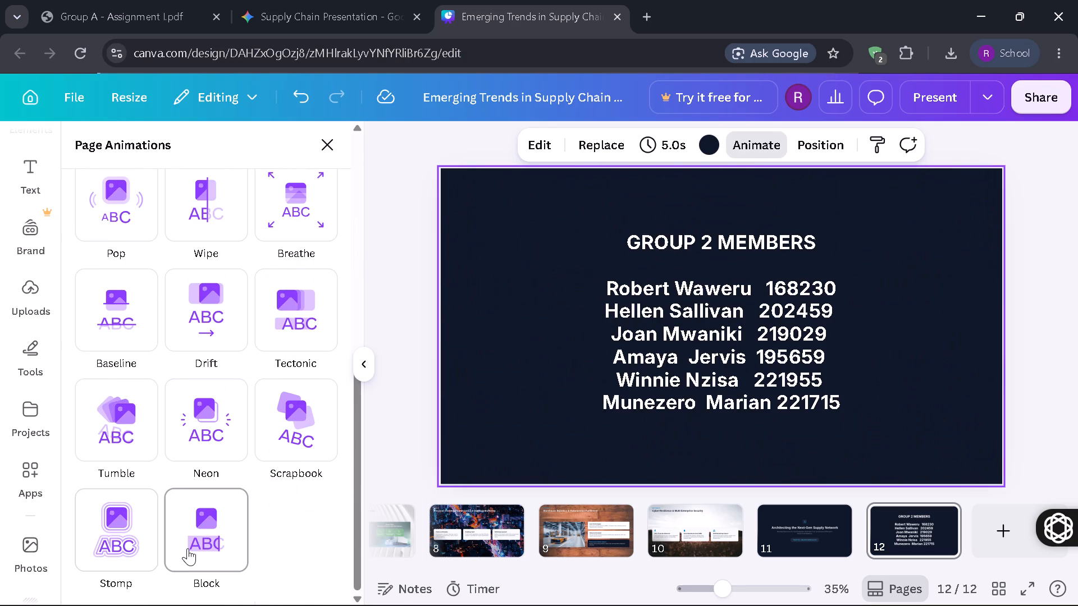
click(284, 442)
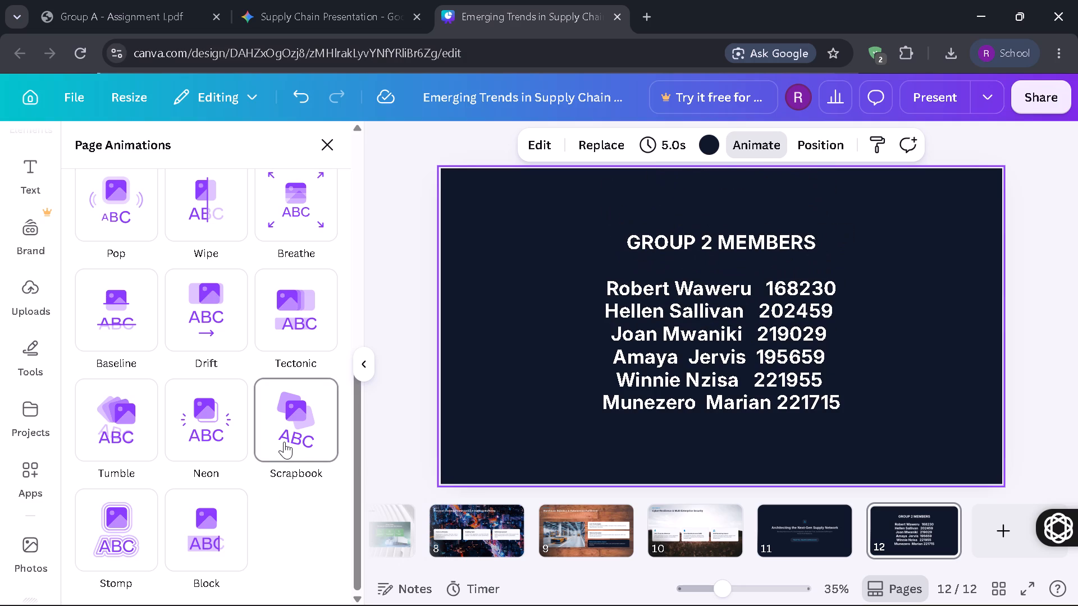
click(403, 309)
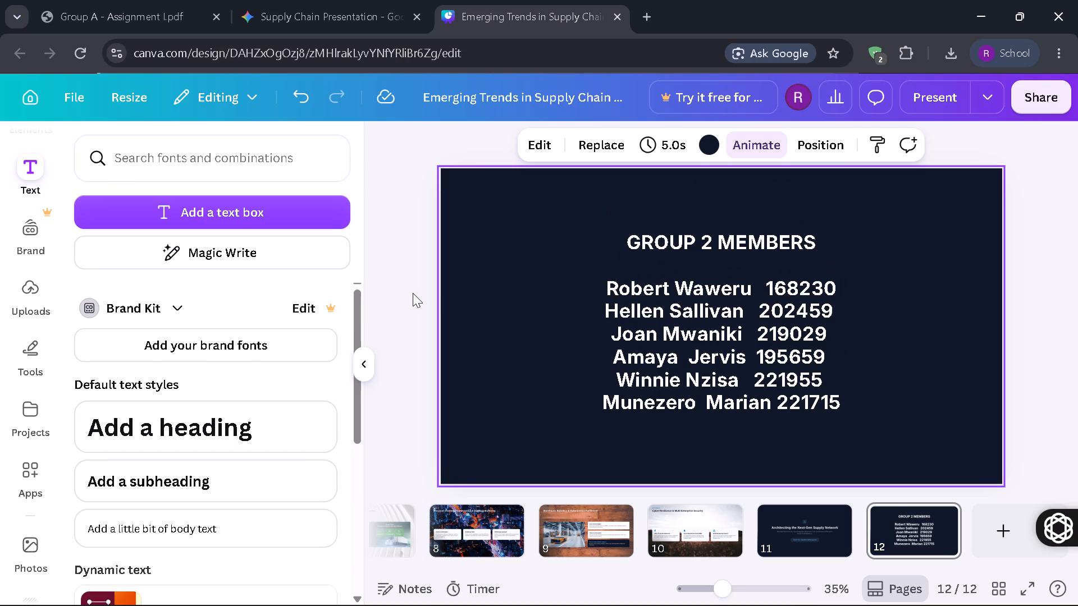
Go back to slide 11, the "Architecting the Next-Gen Supply Network" closing slide.
key(Left)
click(364, 312)
click(407, 315)
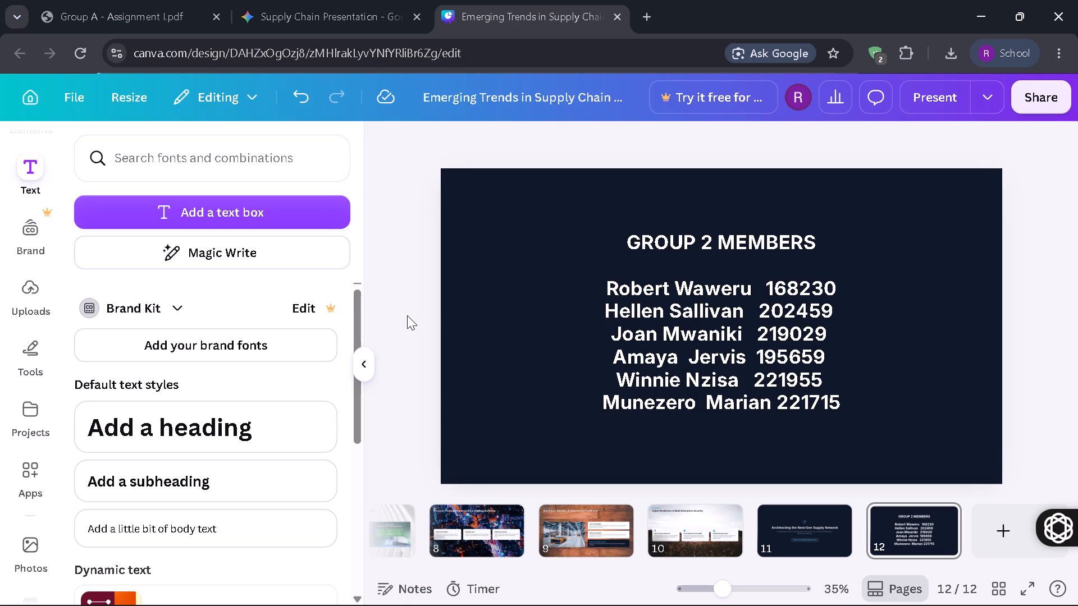
key(Left)
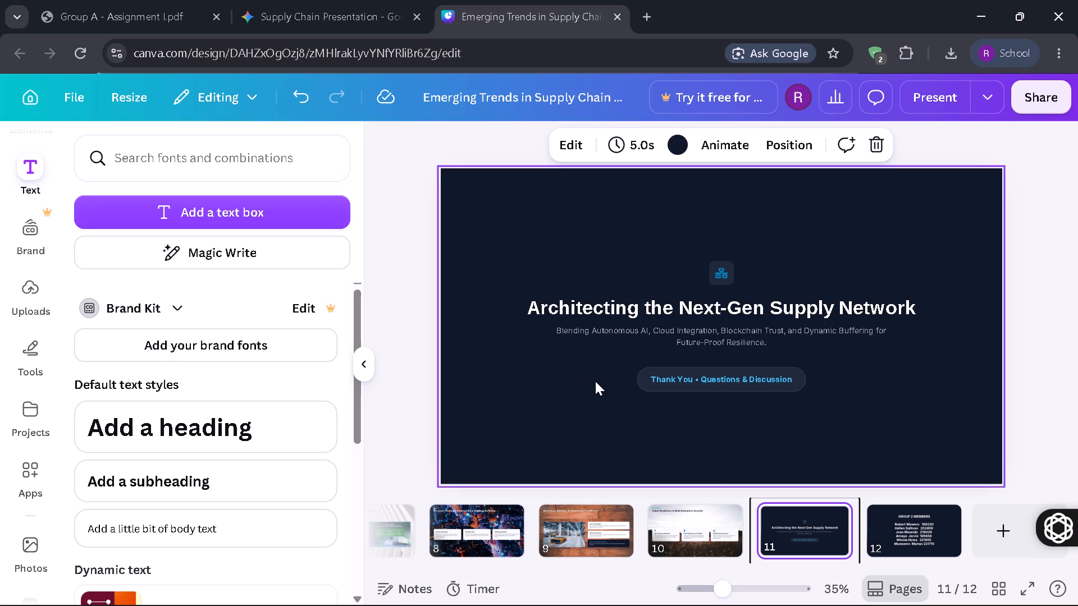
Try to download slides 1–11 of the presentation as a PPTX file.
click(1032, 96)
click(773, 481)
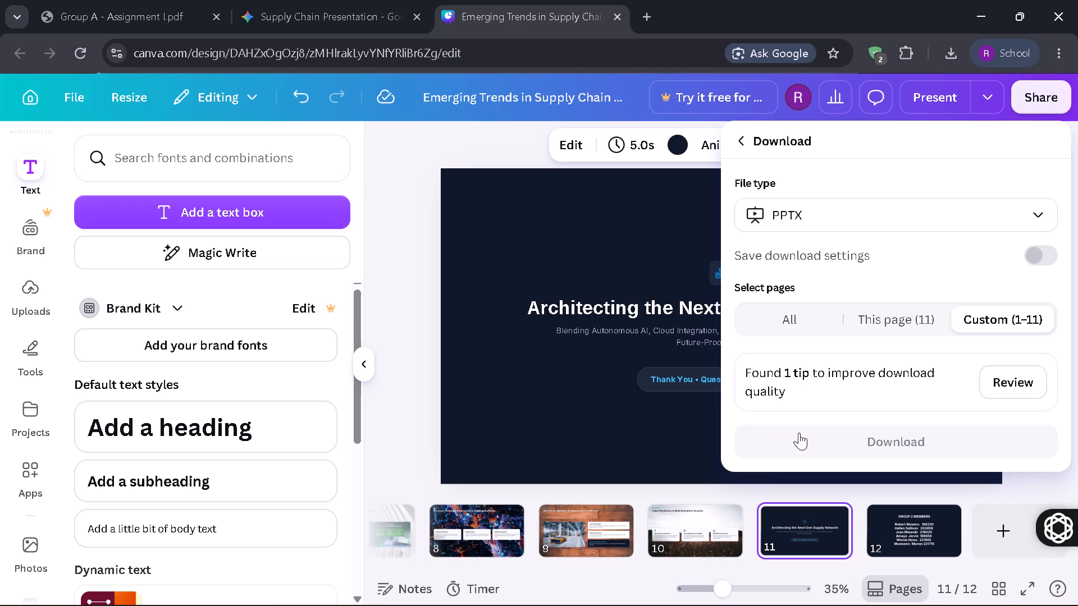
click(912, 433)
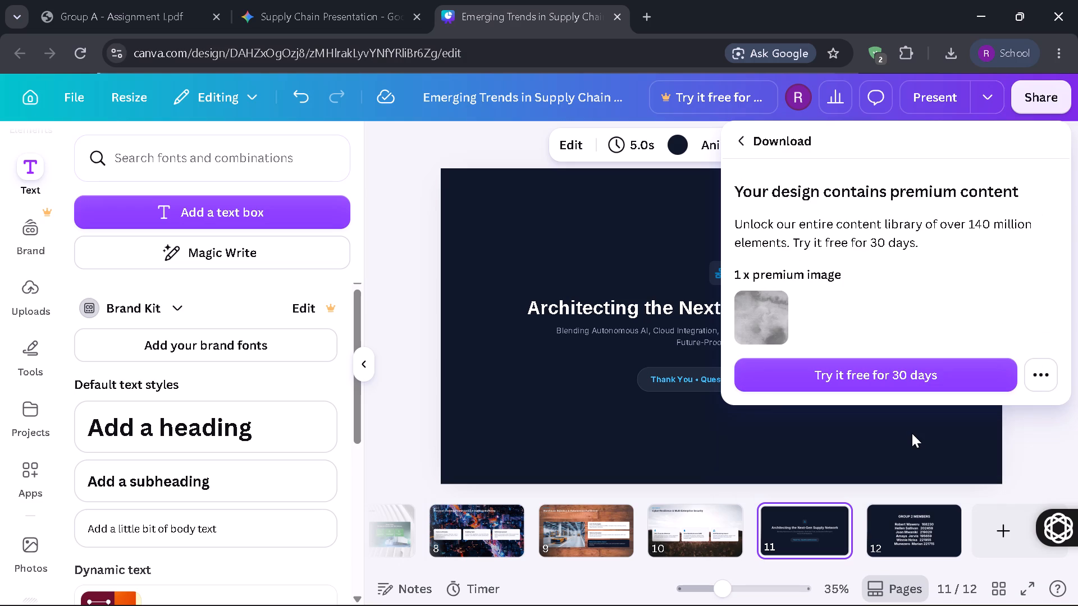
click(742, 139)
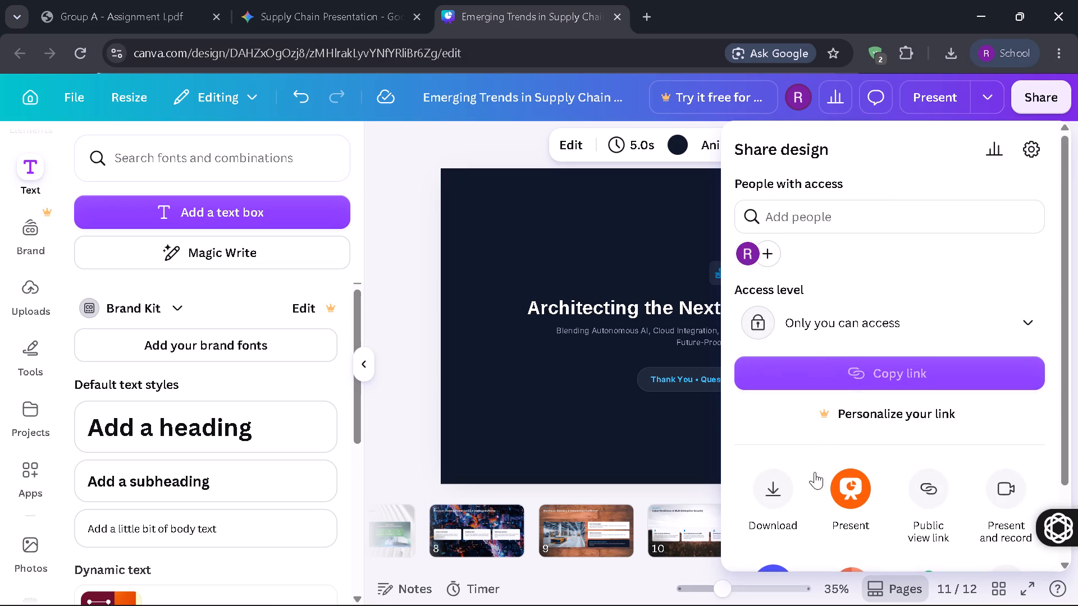
Set the PPTX download to include all pages, try the download, and check the options for the premium image.
click(792, 476)
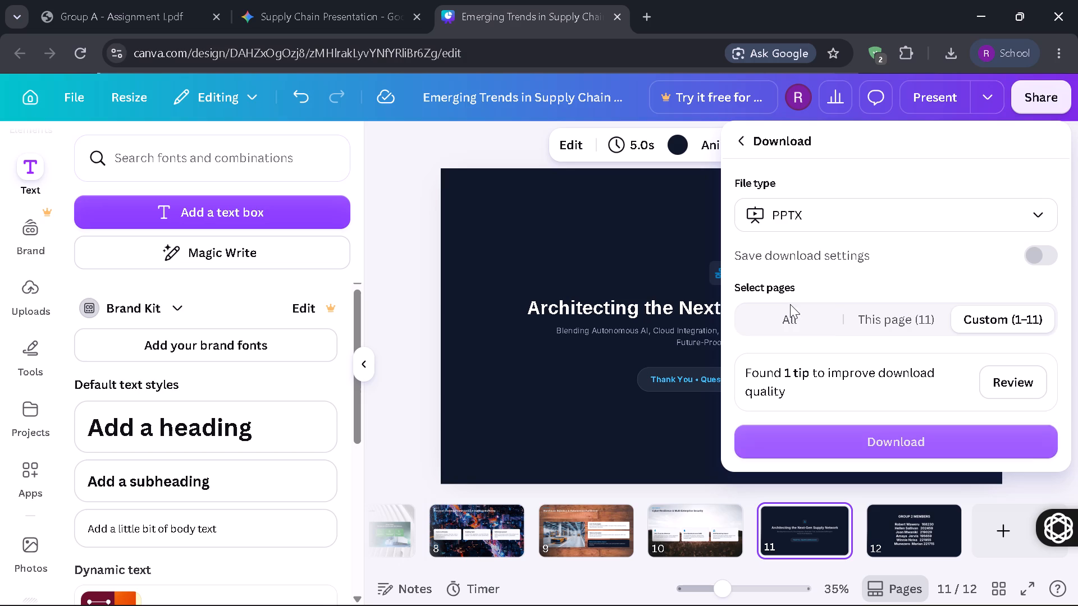
click(788, 328)
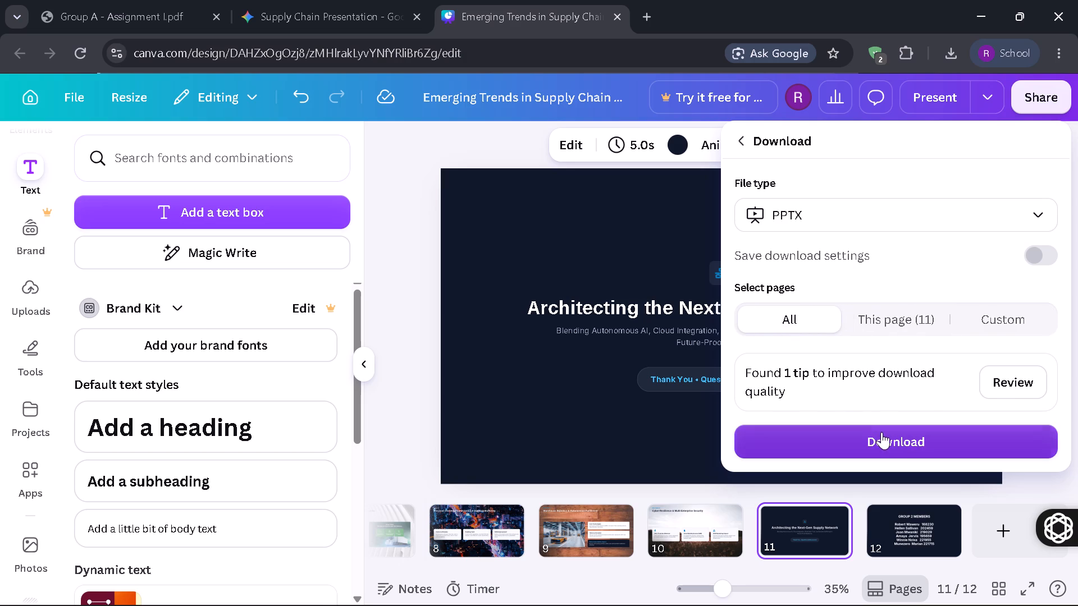
click(881, 433)
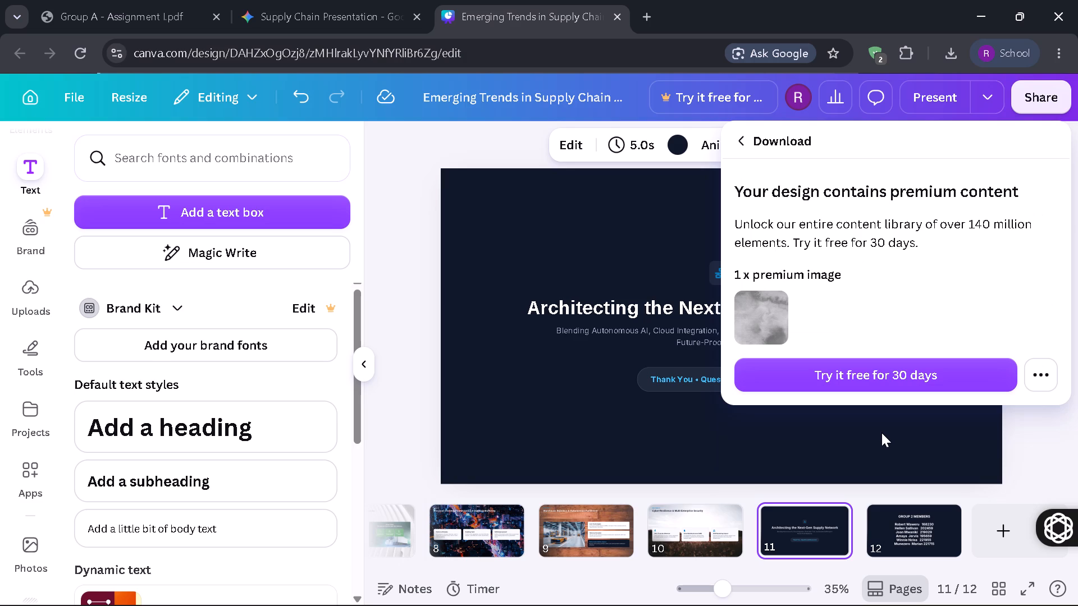
click(775, 310)
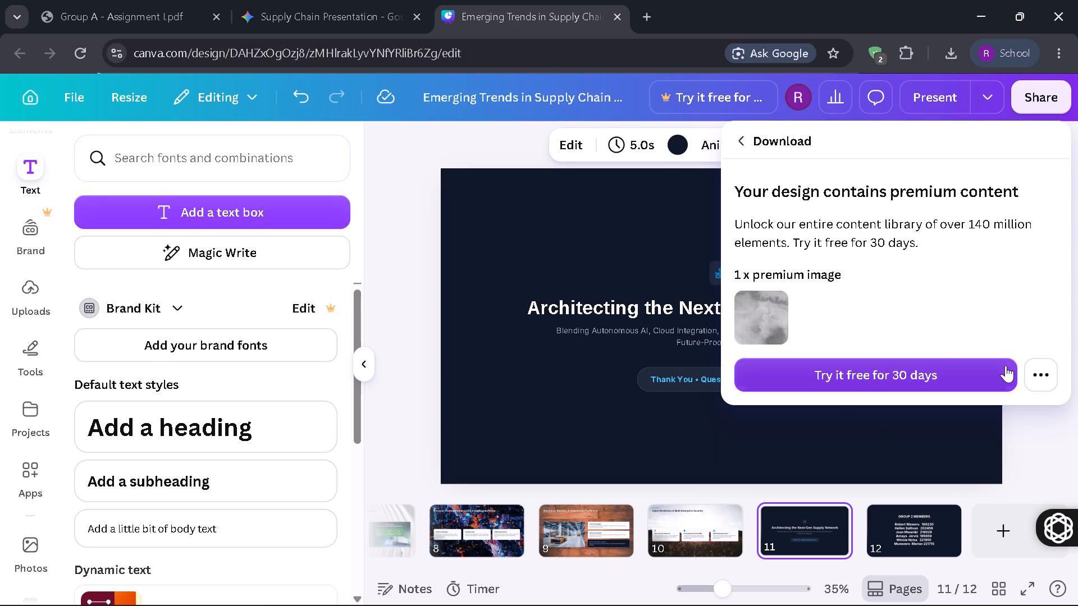
click(1033, 362)
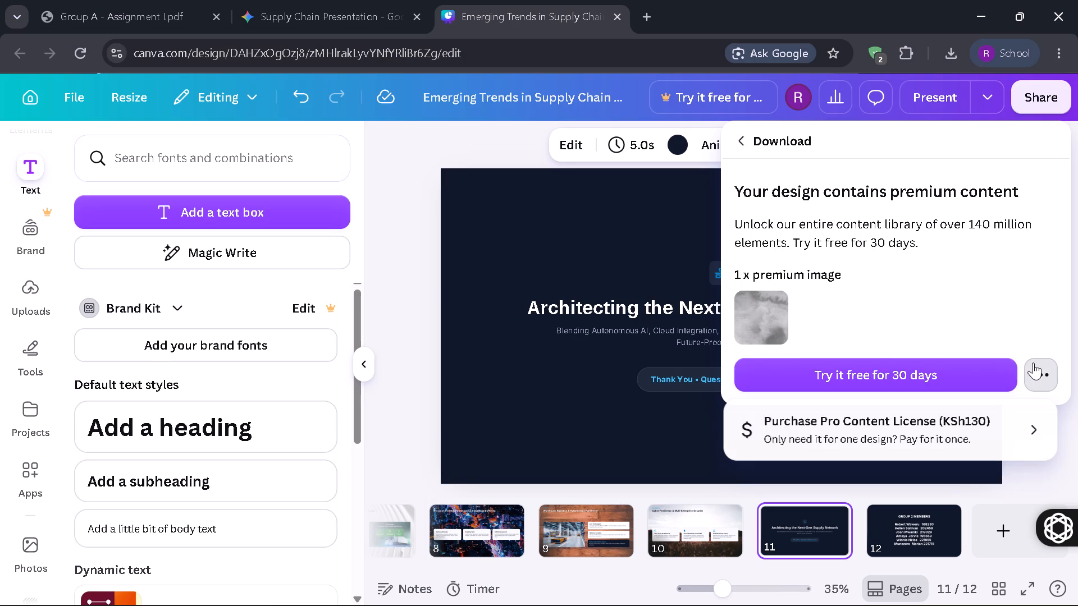
click(415, 275)
Replace the crumpled-paper background of slide 6, "Blockchain & Smart Contract Verification", with the light grey marble background.
key(Left)
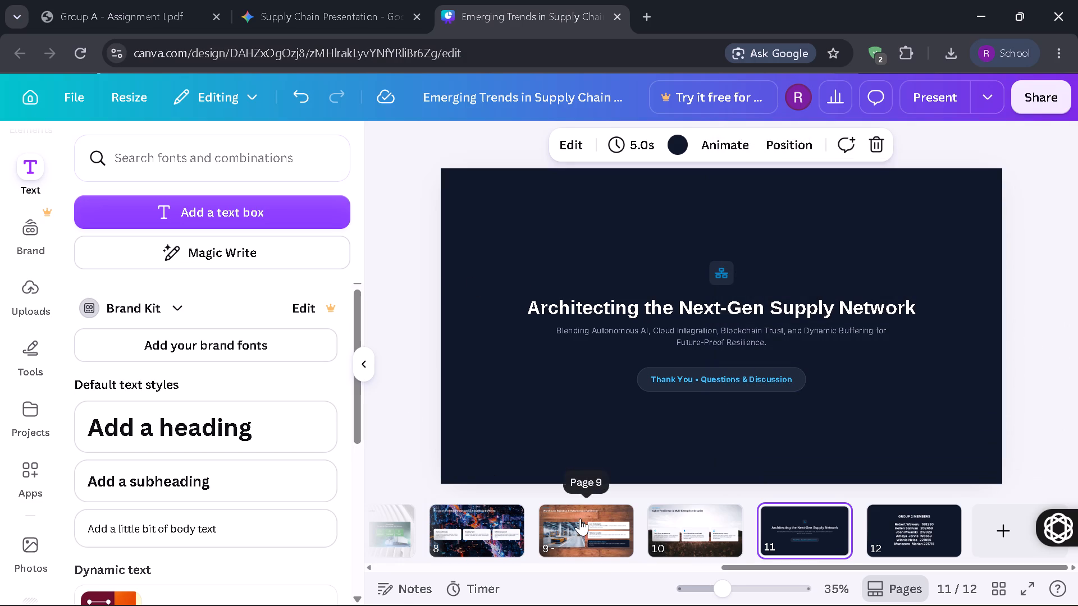
scroll(580, 518, right, 6)
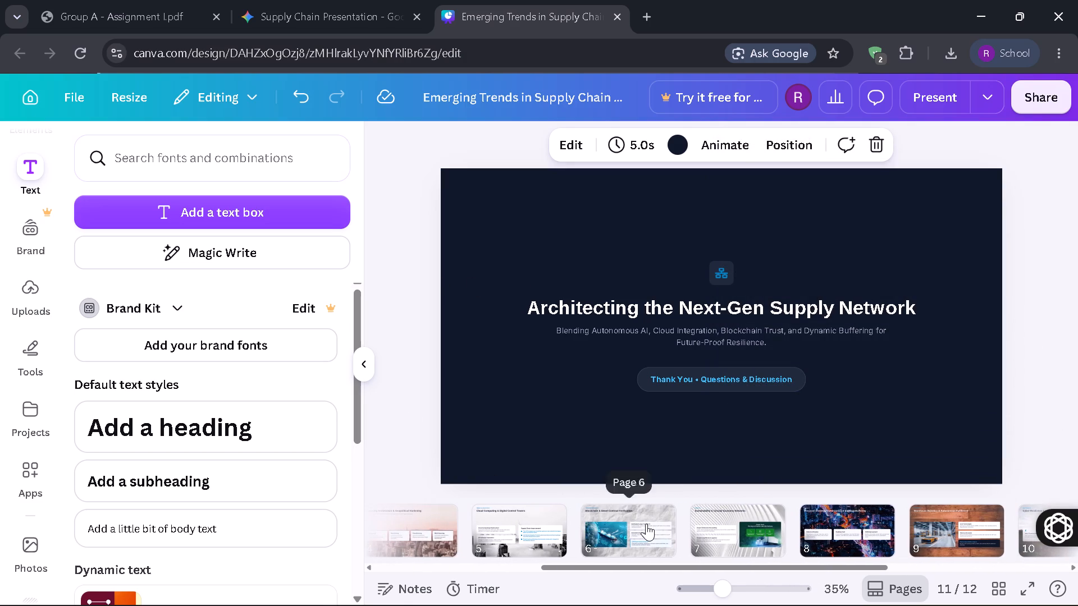
click(646, 524)
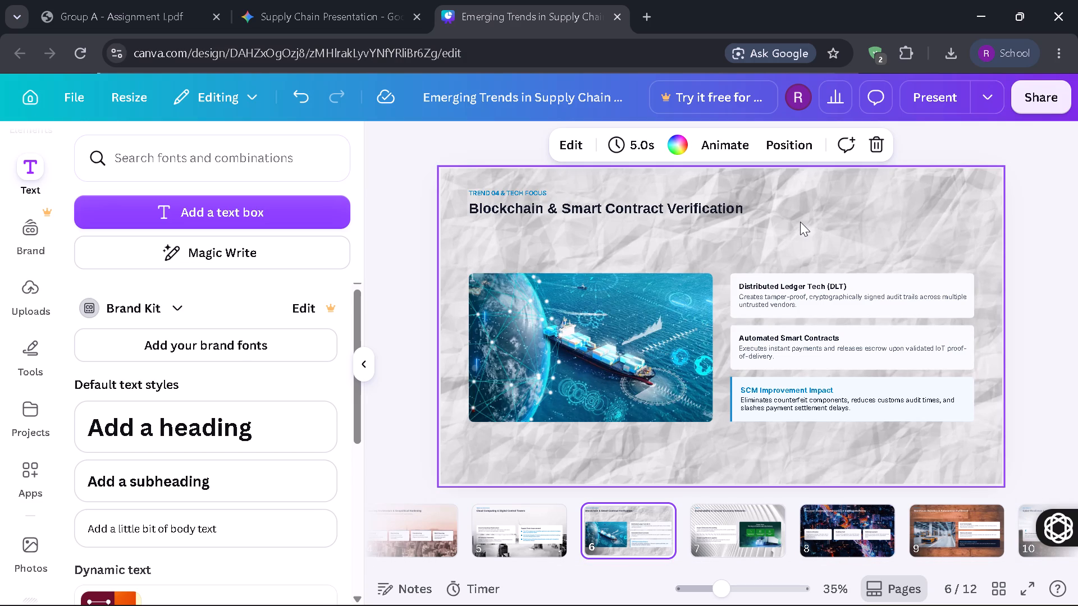
scroll(21, 530, down, 2)
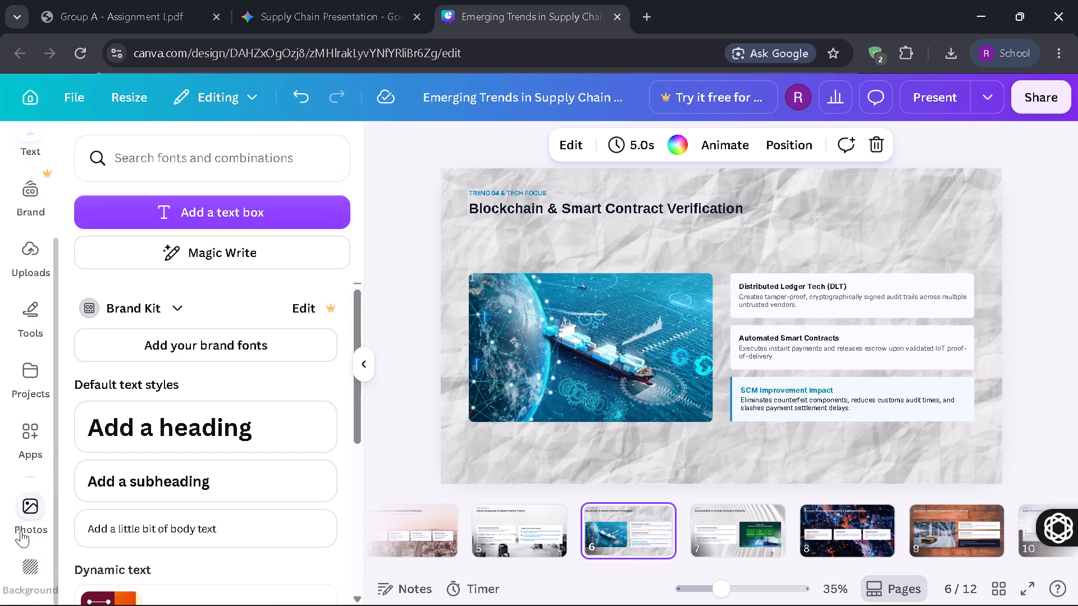
click(20, 575)
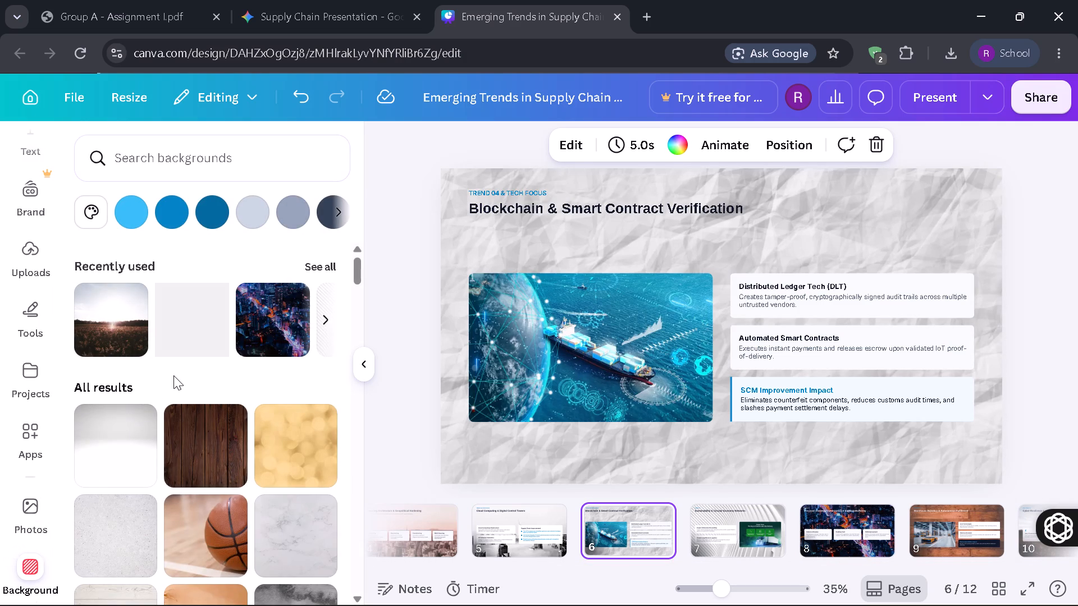
scroll(173, 375, down, 4)
scroll(173, 375, up, 2)
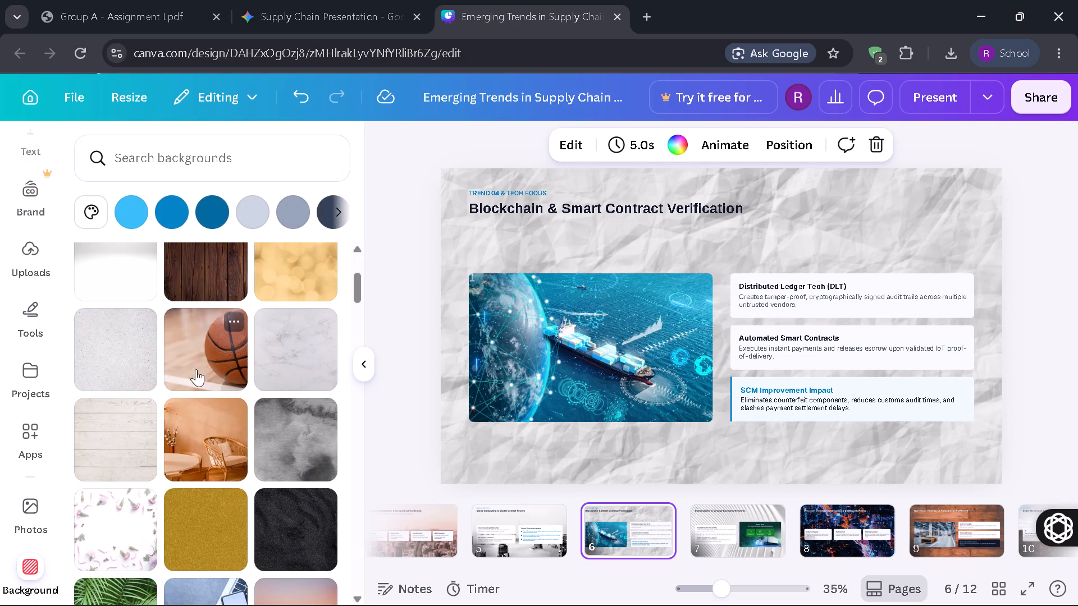
click(273, 347)
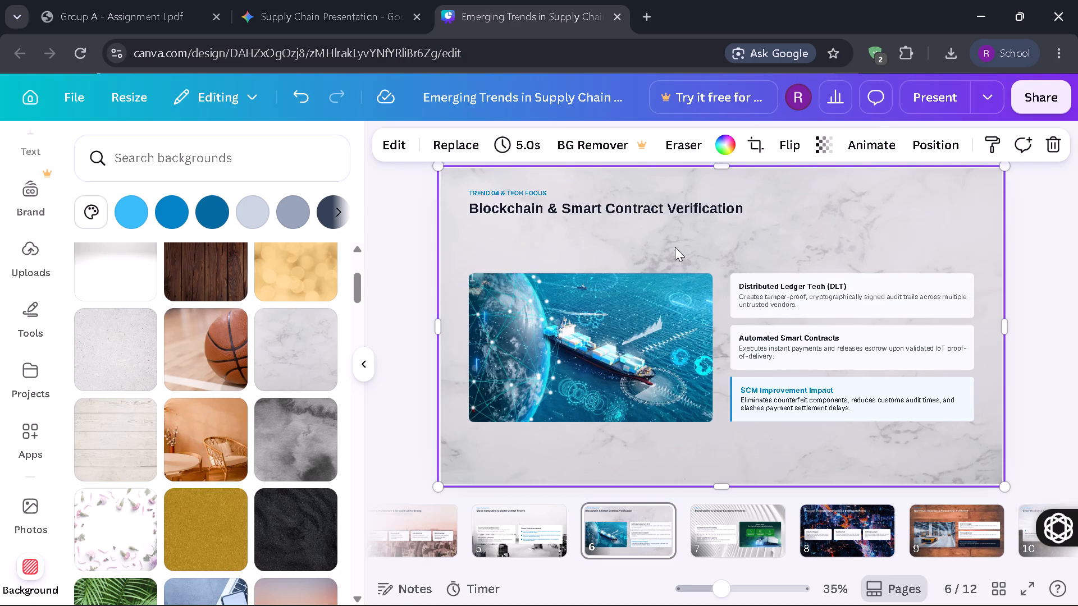
click(1054, 248)
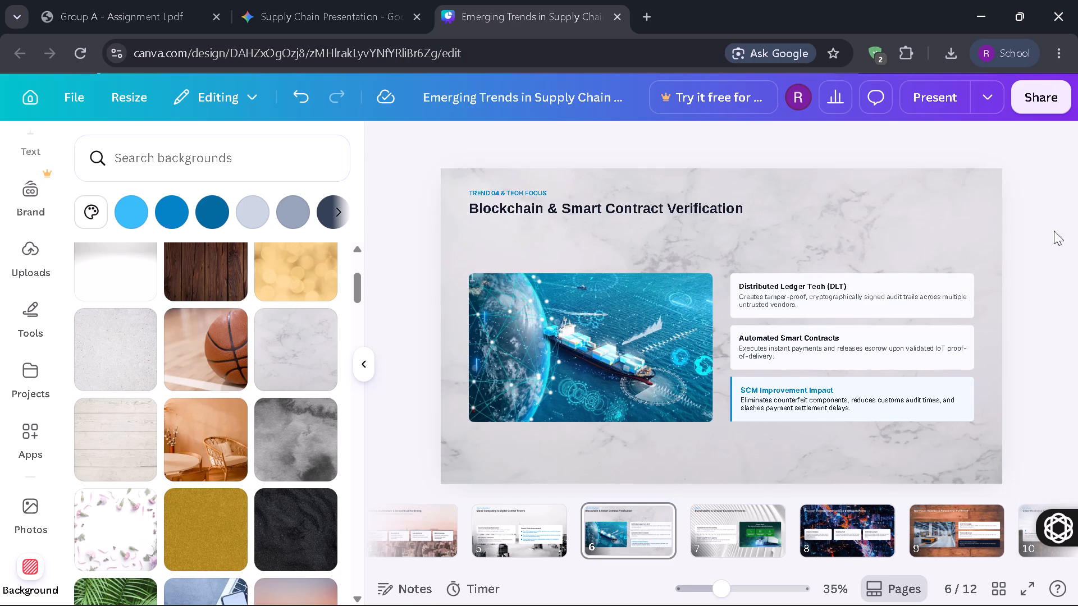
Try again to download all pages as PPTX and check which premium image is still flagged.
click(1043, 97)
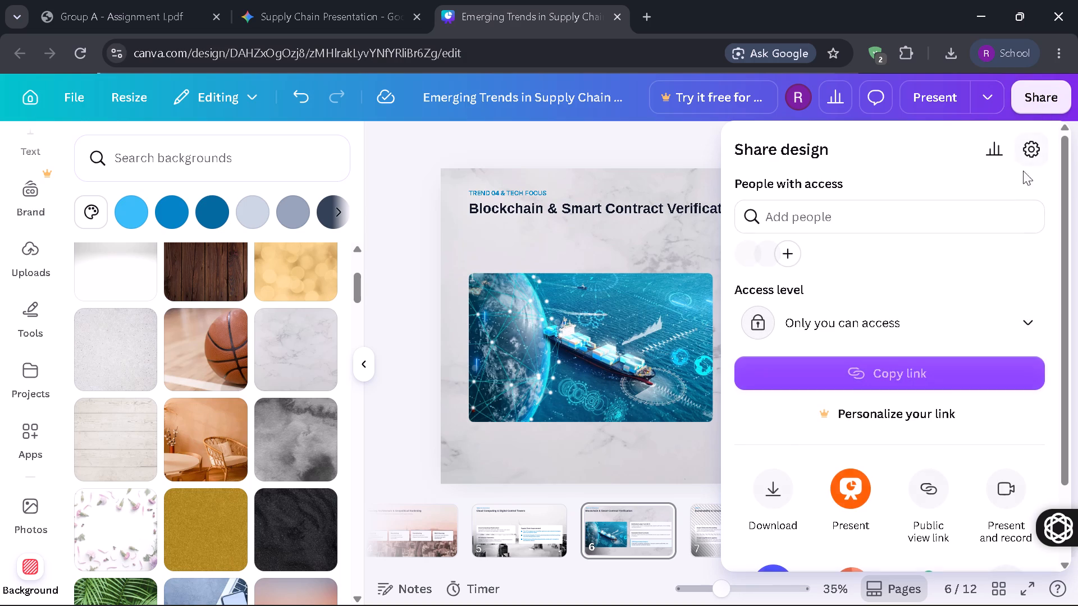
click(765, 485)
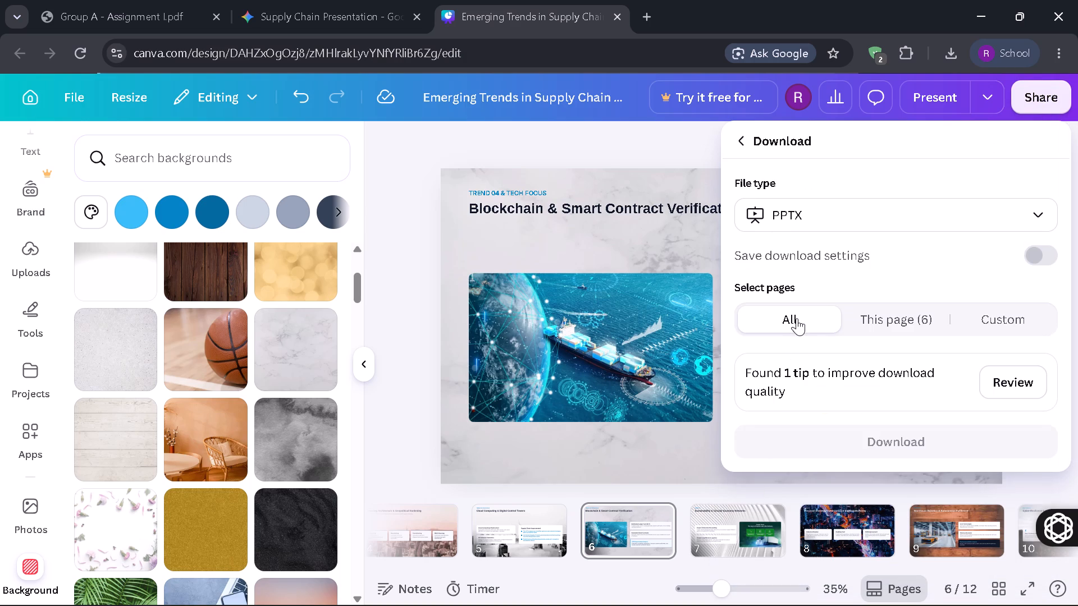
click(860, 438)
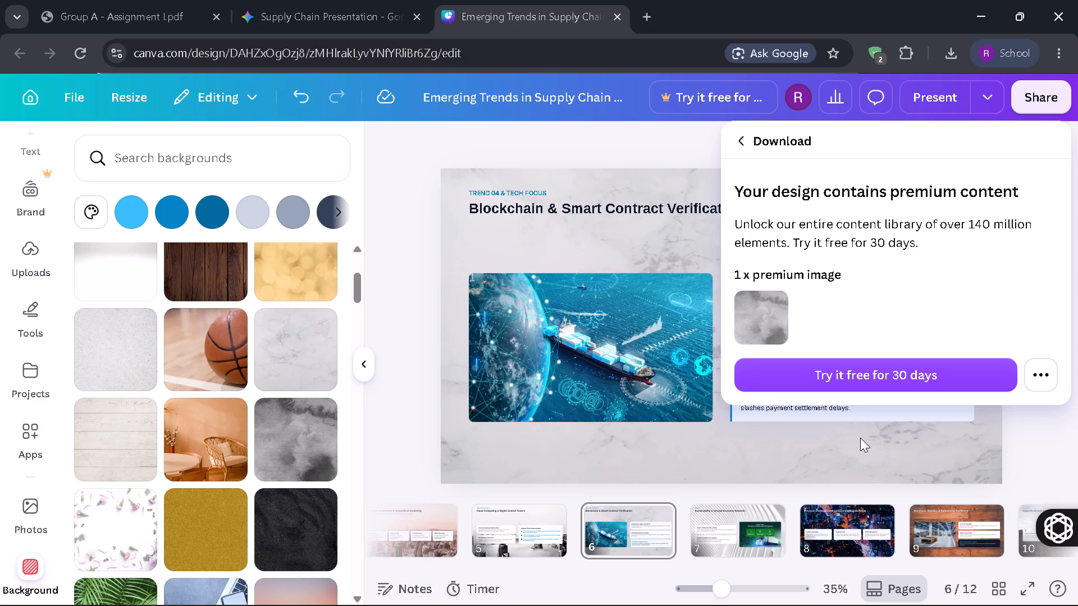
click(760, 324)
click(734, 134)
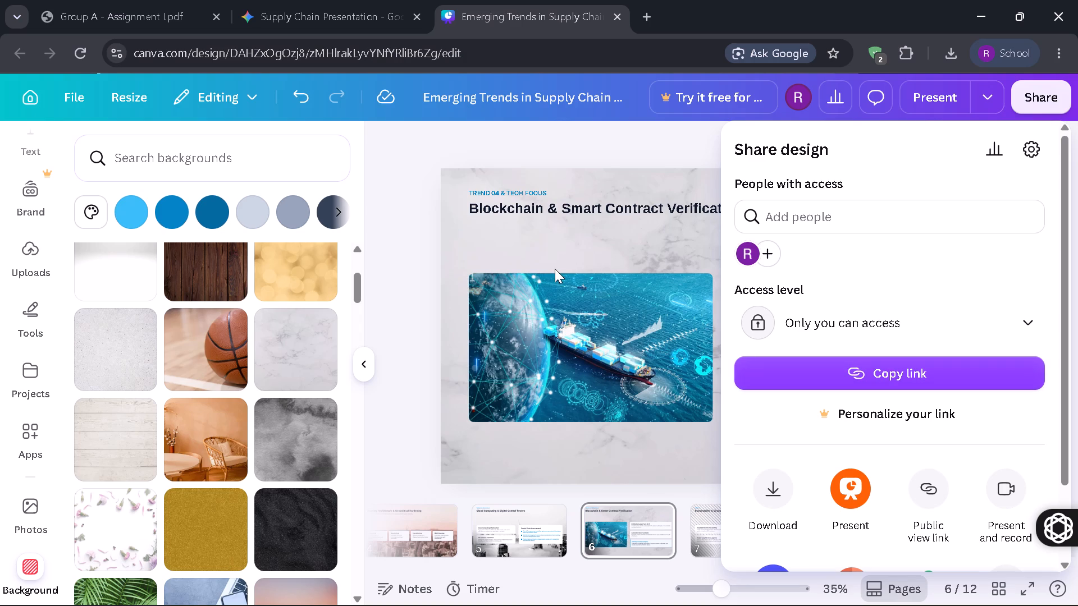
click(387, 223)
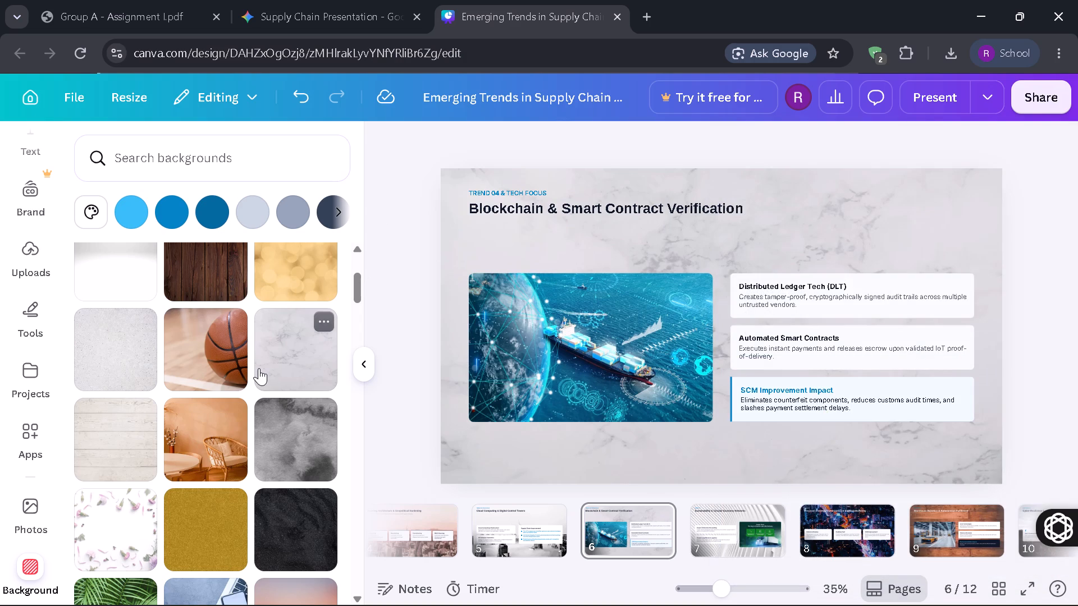
Look through the presentation's slides for the one using the flagged grey premium background image.
scroll(259, 368, down, 4)
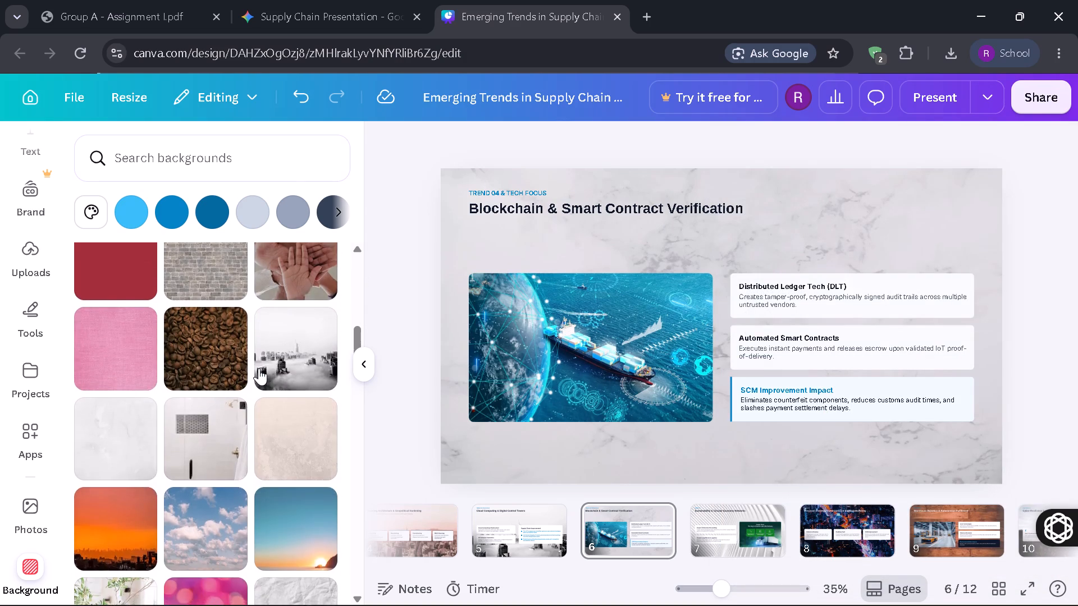
click(393, 369)
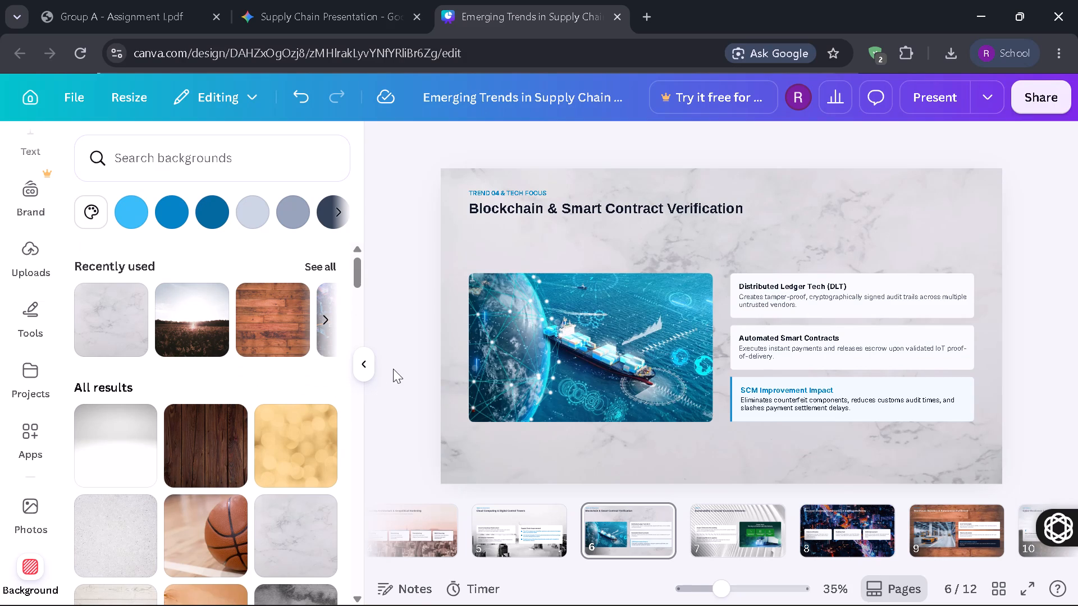
key(Left)
key(Left)
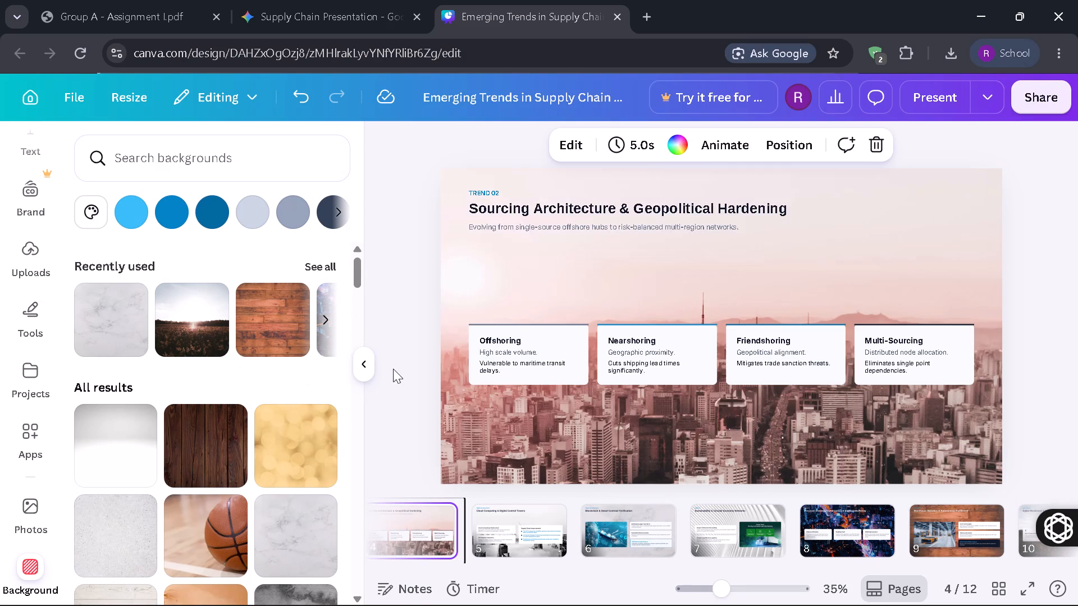
key(Right)
key(Left)
key(Left)
key(Left)
key(Left)
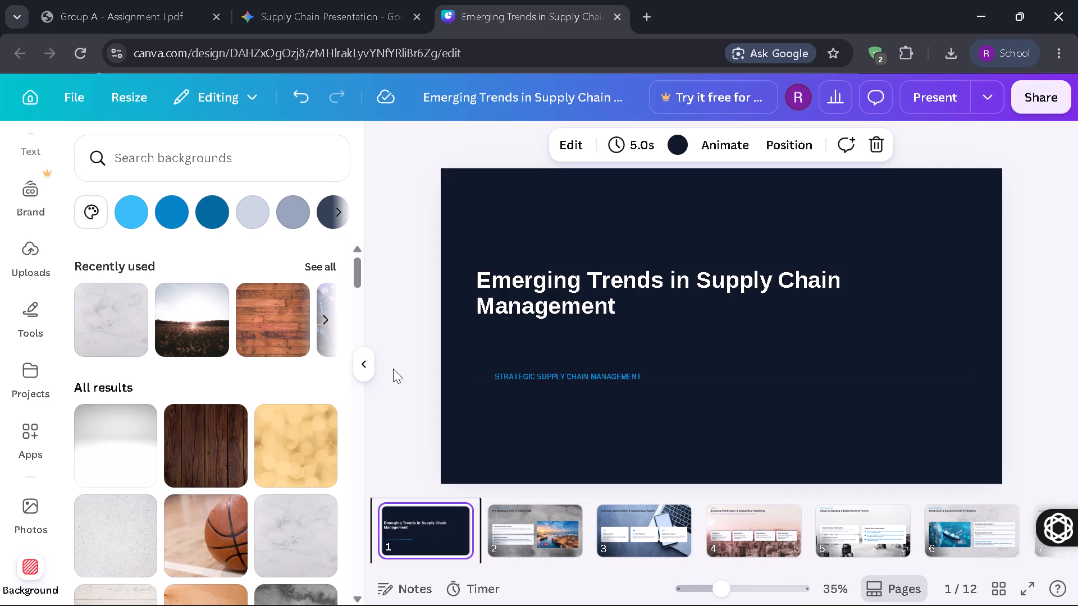
key(Right)
key(Right)
key(Right)
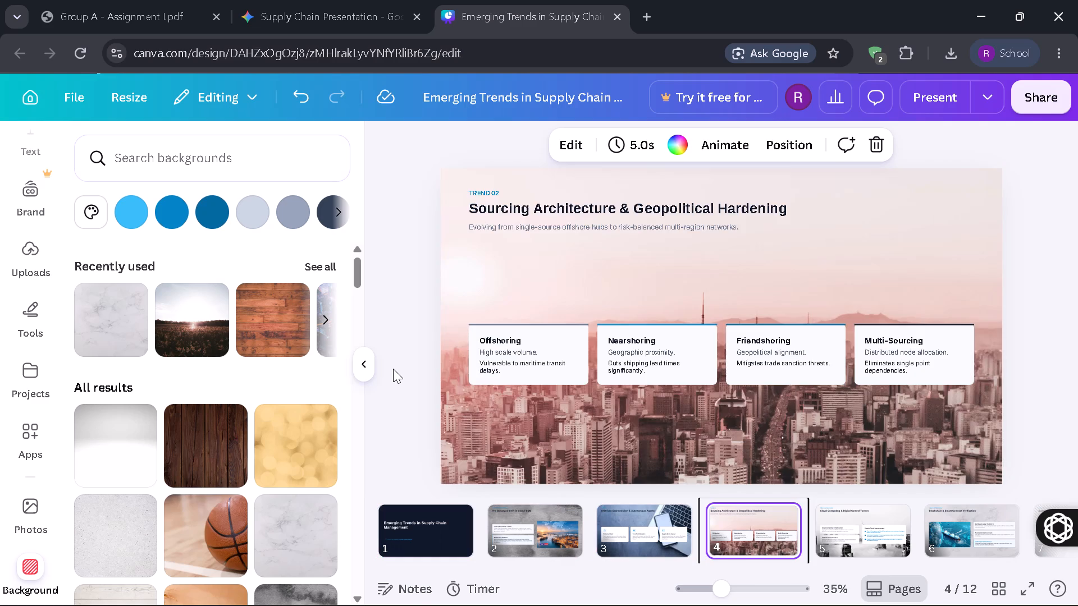
key(Right)
key(Right)
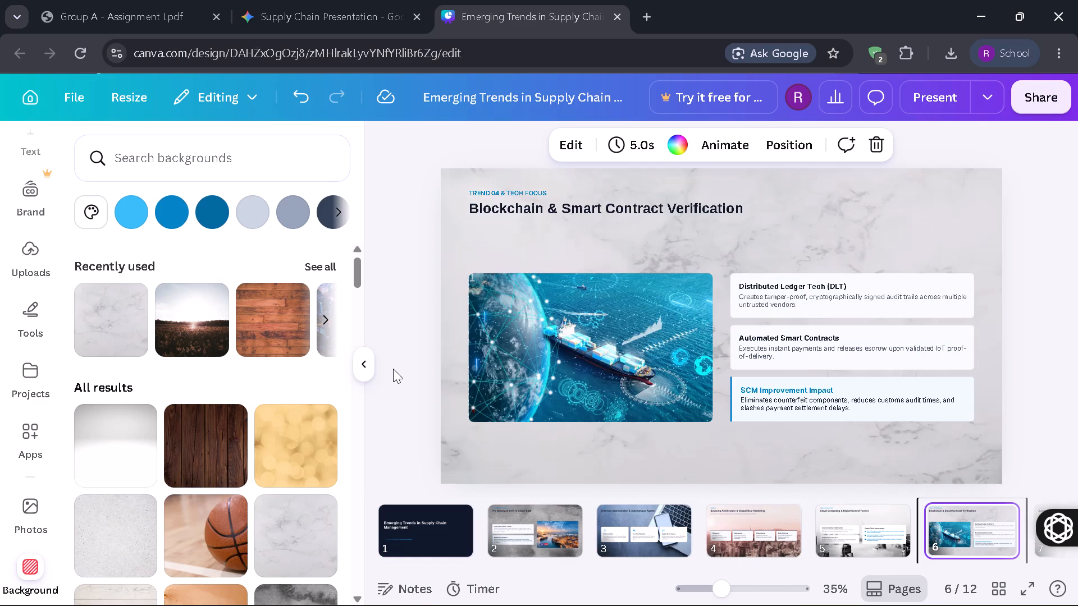
key(Down)
key(Left)
key(Right)
key(Right)
key(Right)
key(Right)
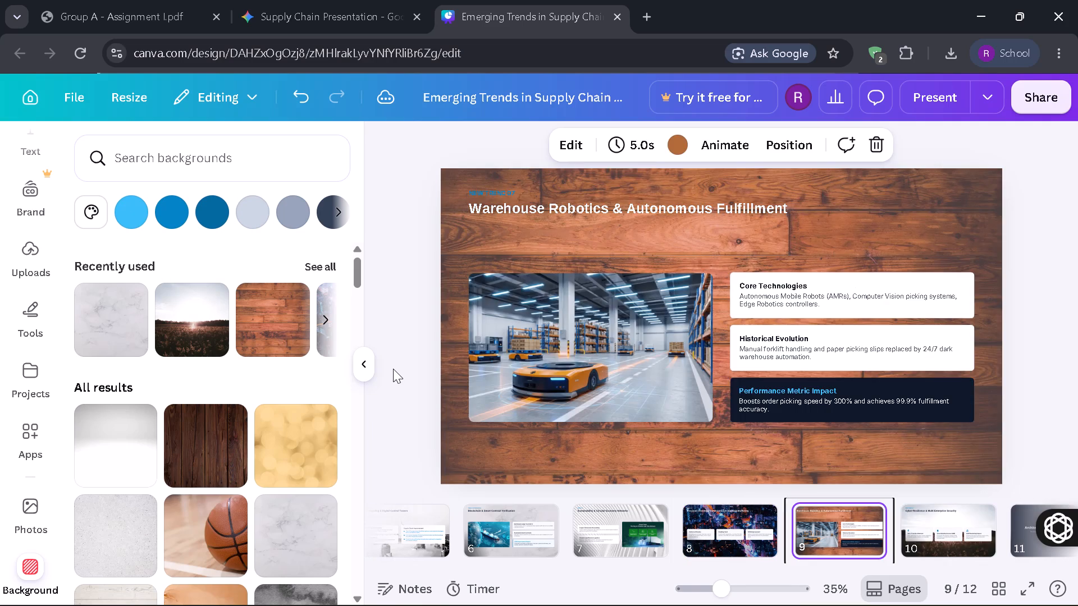
key(Right)
key(Right)
key(Right)
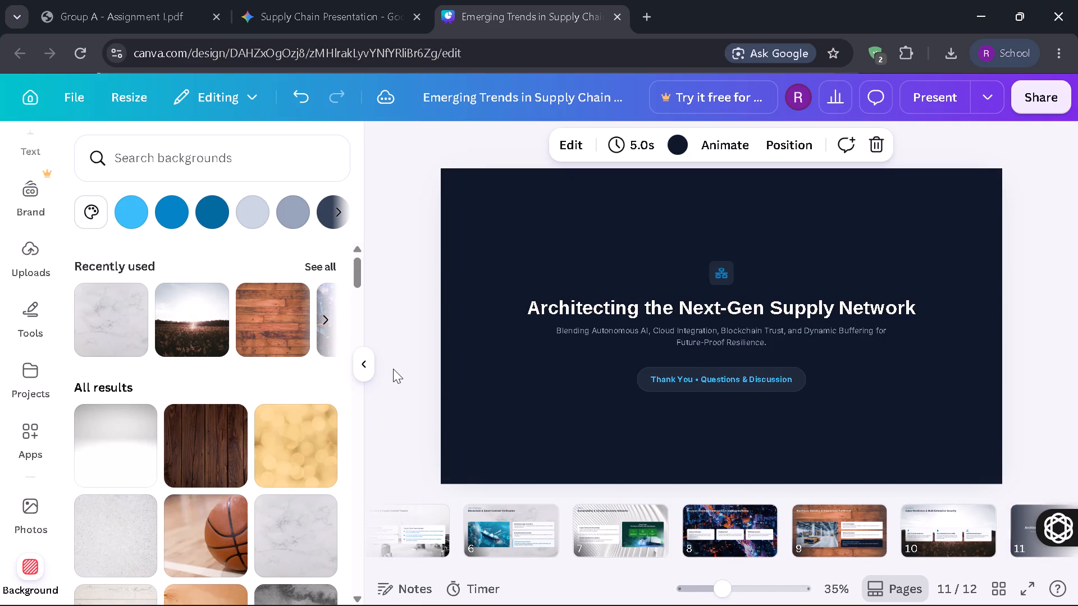
key(Left)
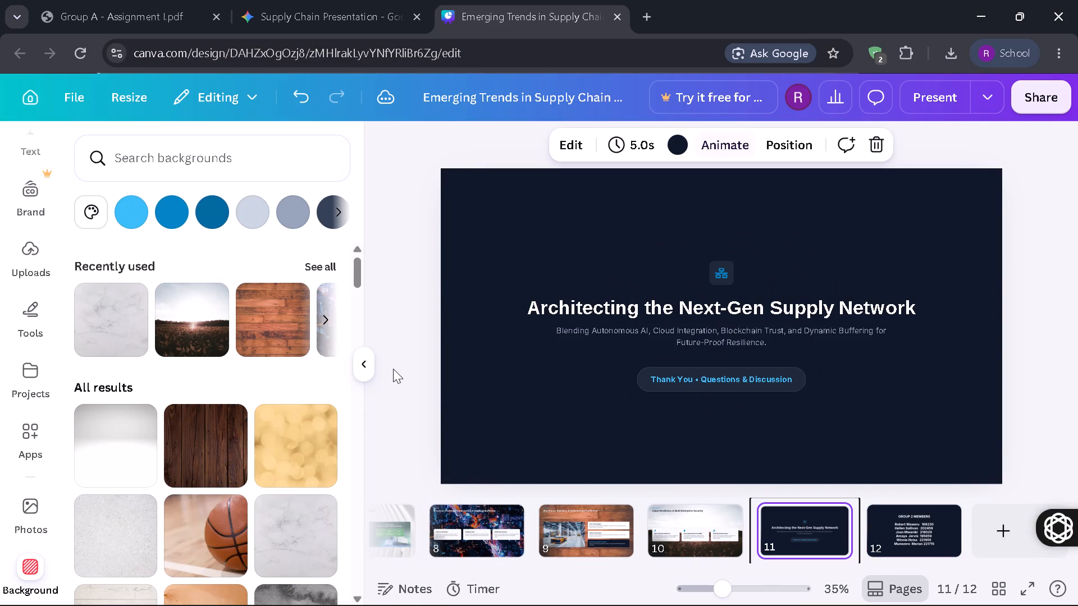
click(396, 293)
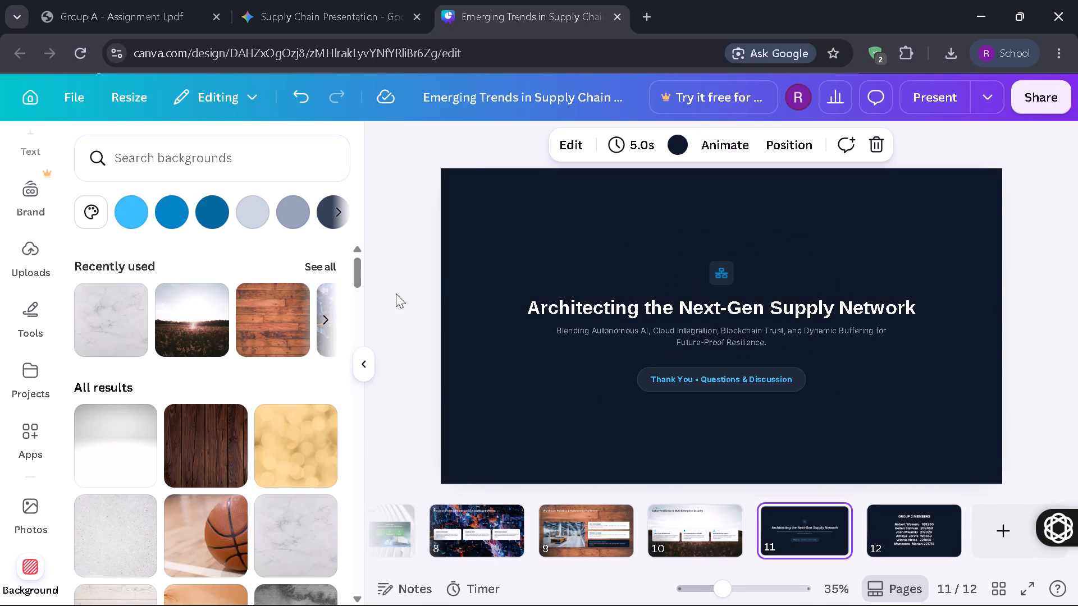
Review the download tip for the all-pages PPTX export, retry the download and check the flagged premium image.
click(1043, 94)
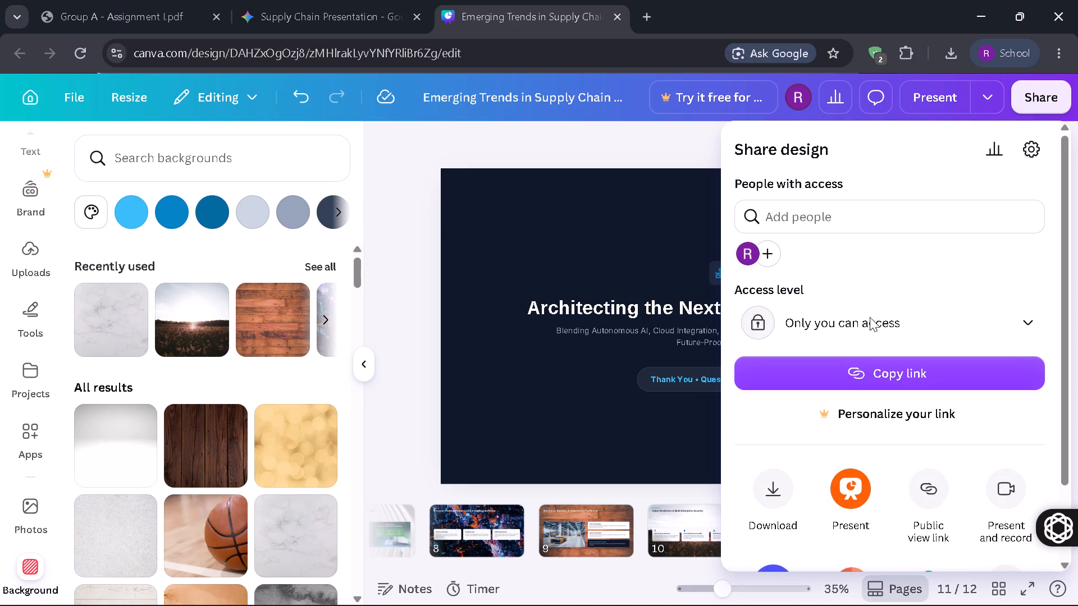
click(760, 480)
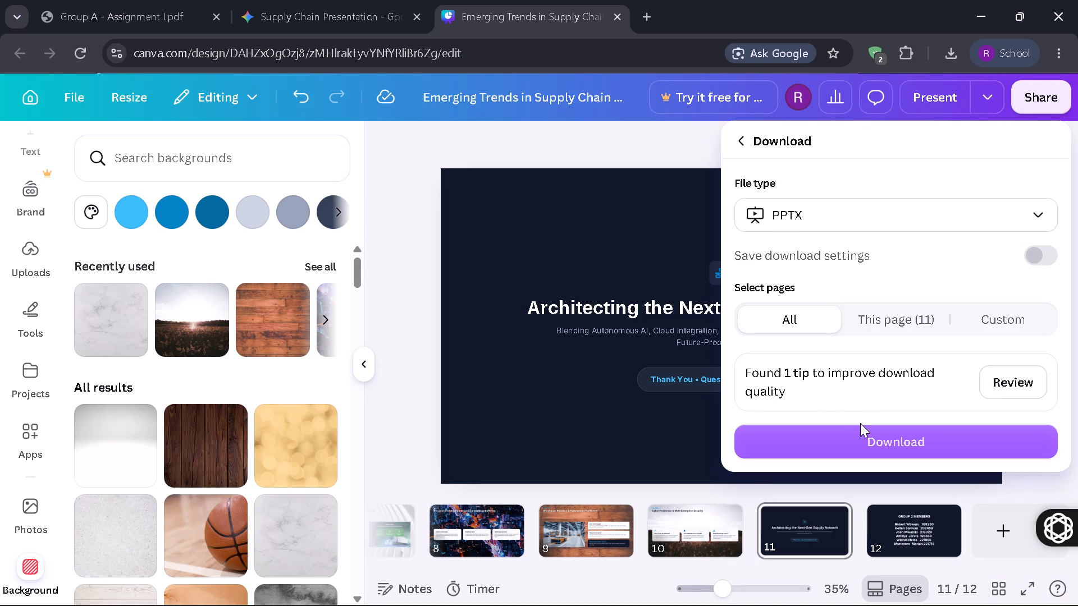
click(995, 371)
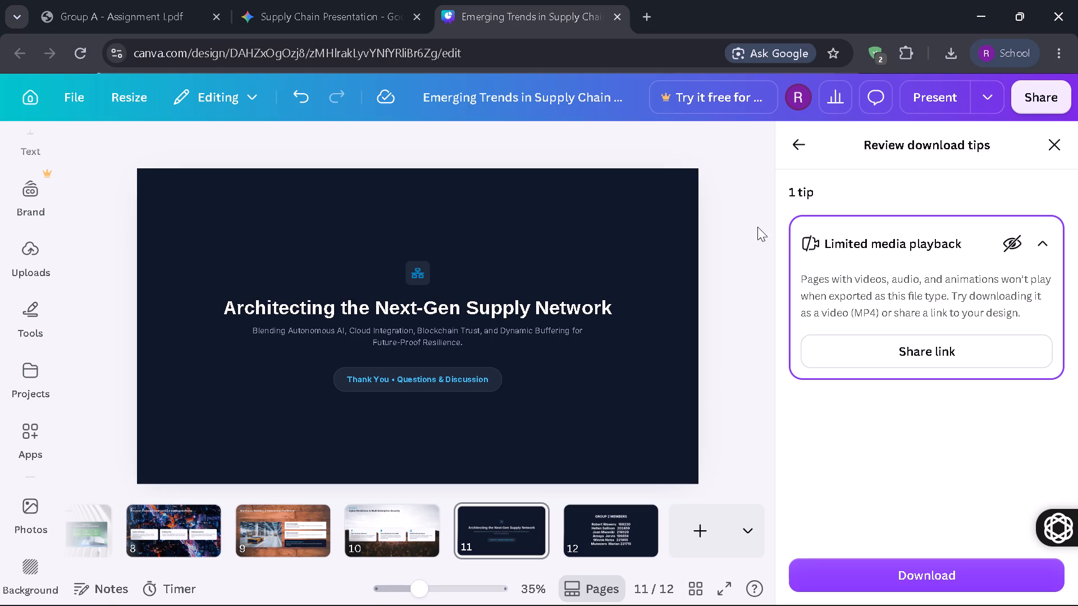
click(865, 570)
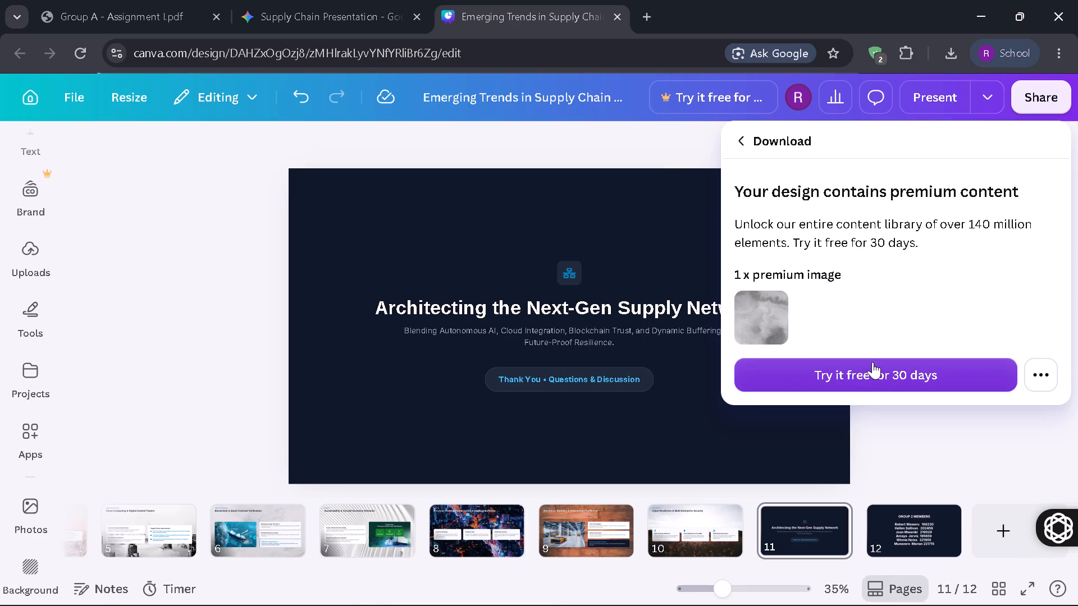
click(757, 316)
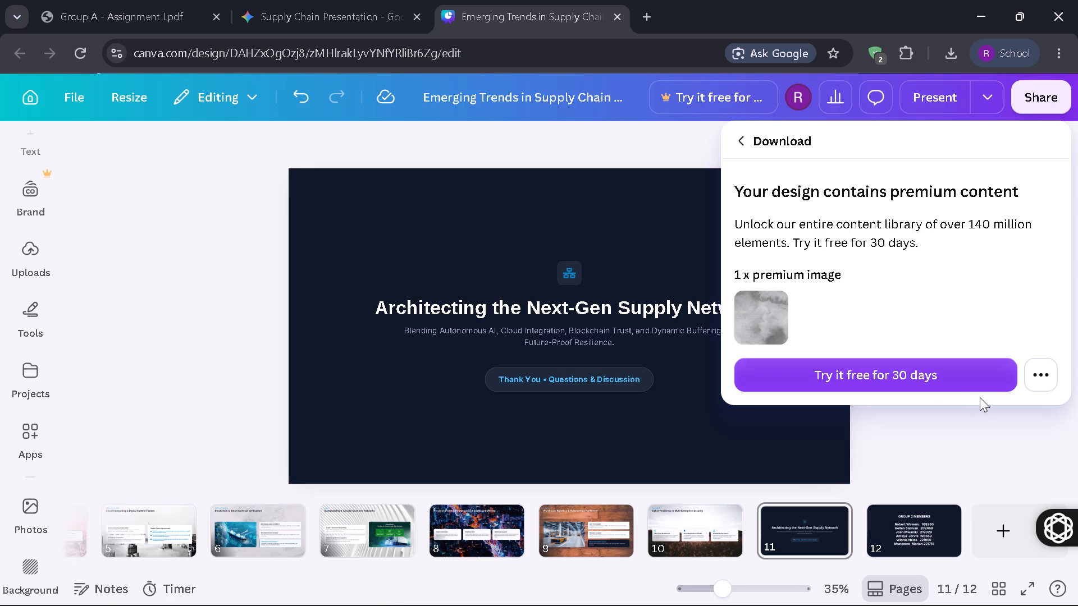
Check the payment methods for a one-time Pro Content License, and leave the download without paying.
click(1038, 370)
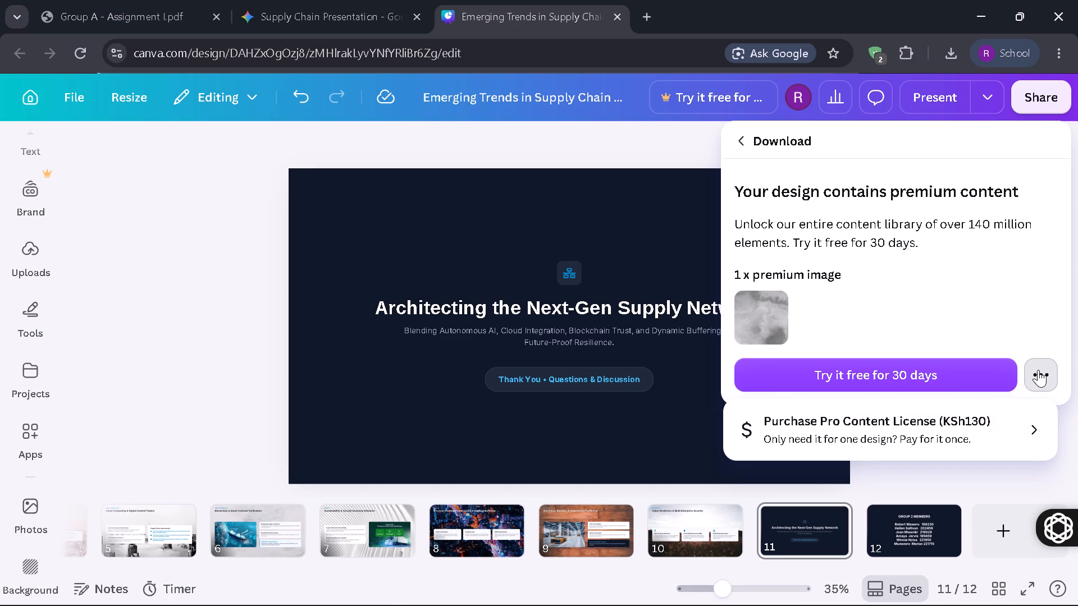
click(1031, 426)
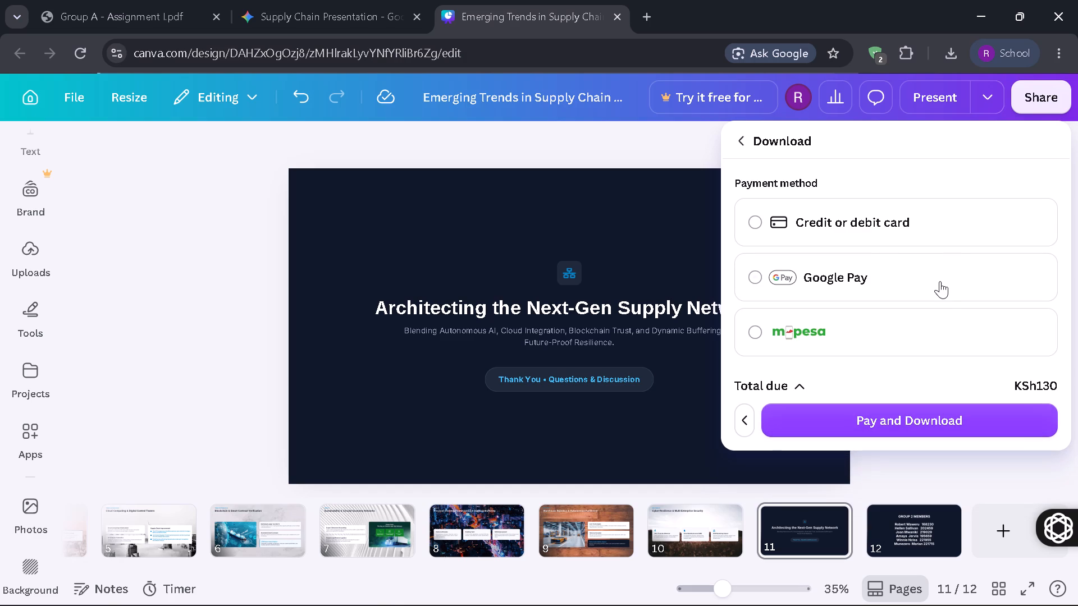
scroll(940, 281, down, 3)
click(741, 136)
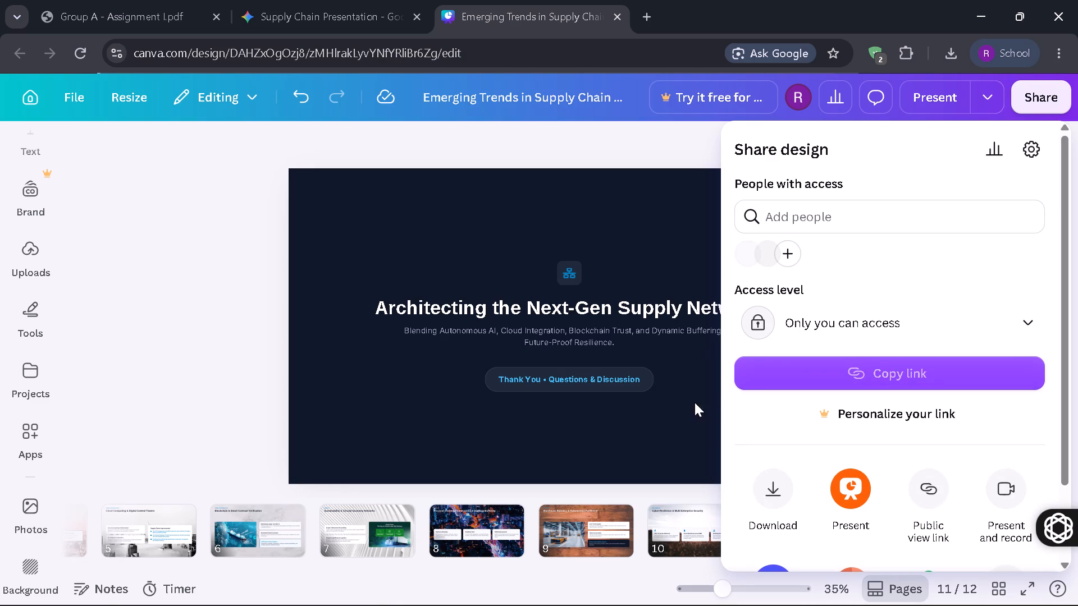
click(224, 296)
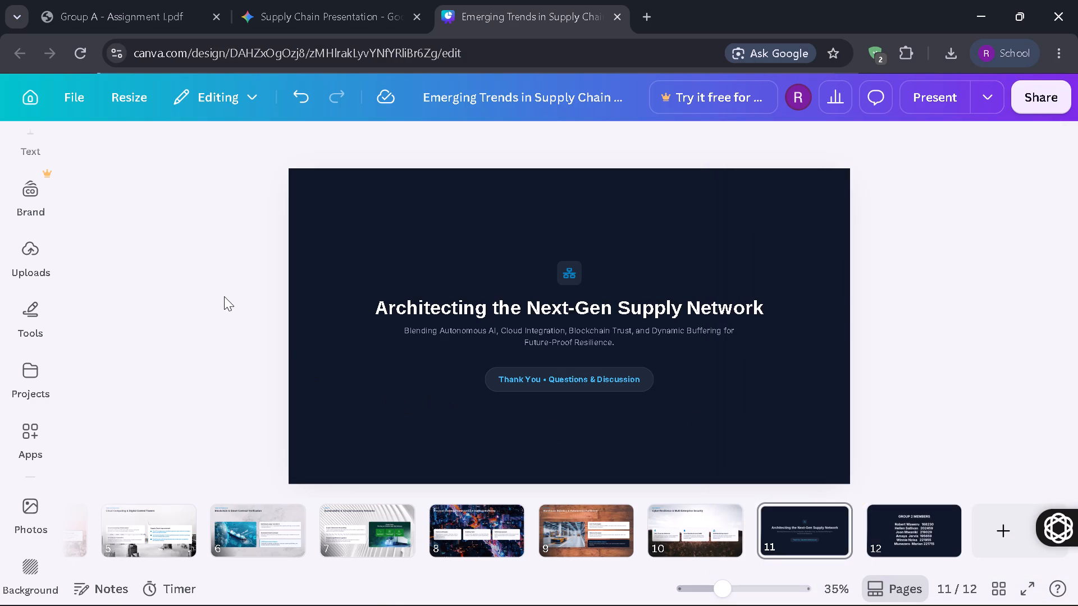
Go back through the slides from slide 11 to slide 1, examining their backgrounds for the flagged grey premium image.
key(Left)
key(Left)
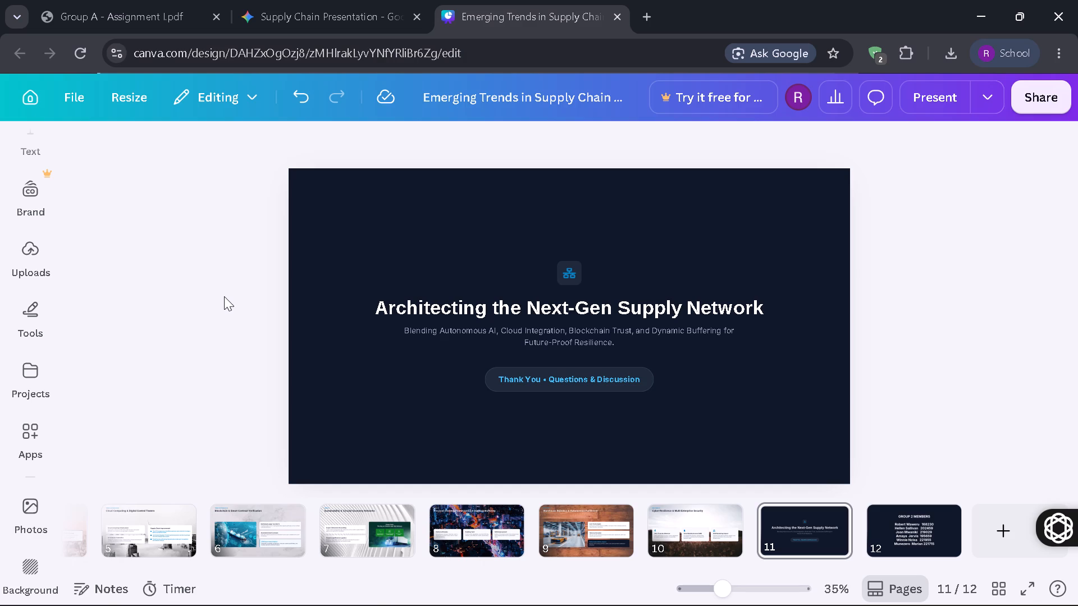
click(224, 296)
key(Left)
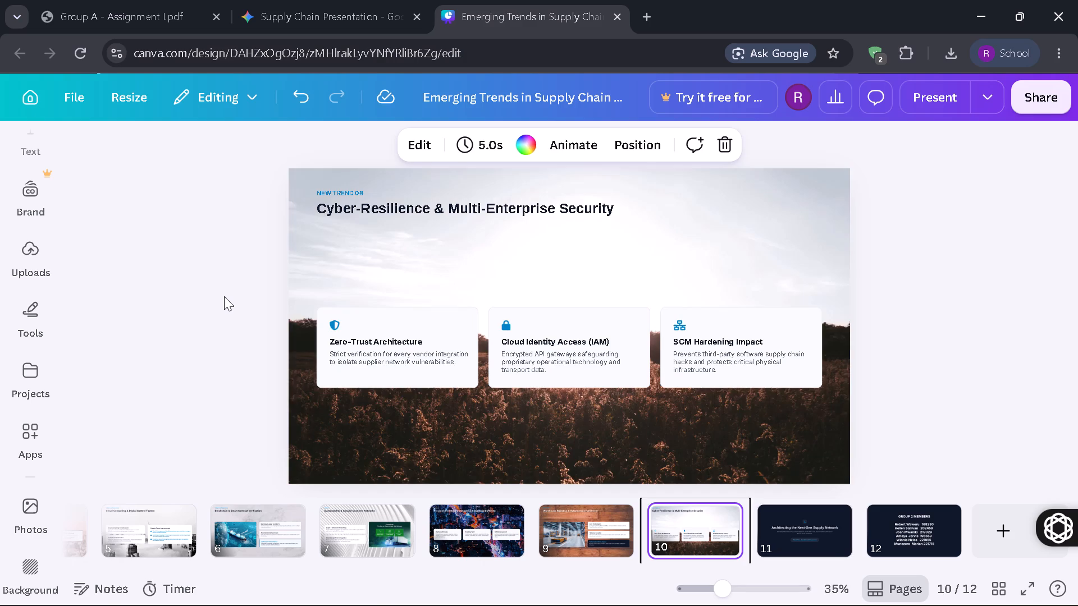
key(Left)
key(Left)
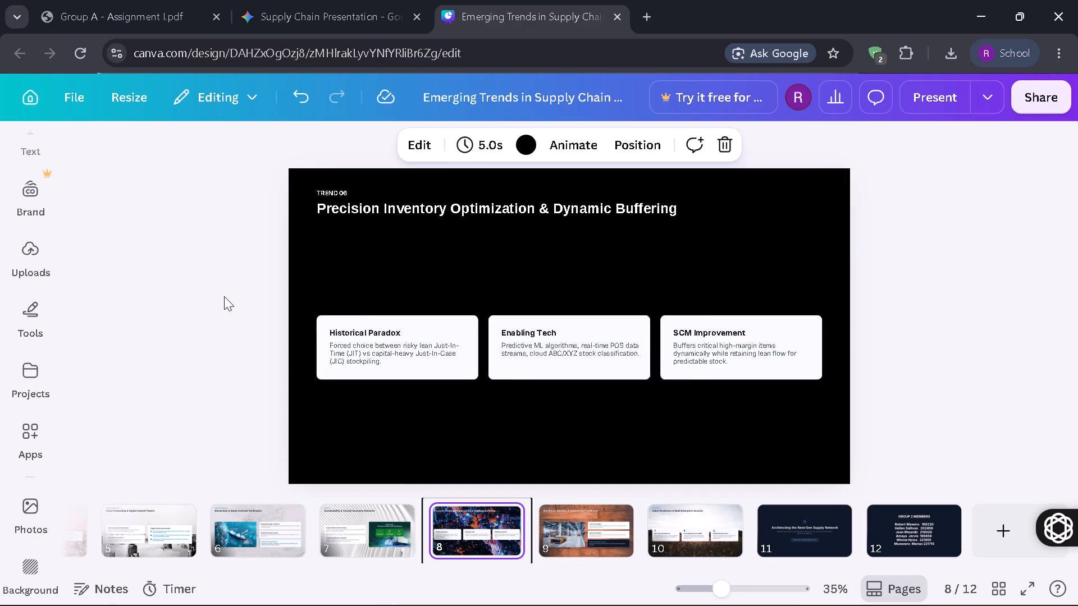
key(Left)
key(Left)
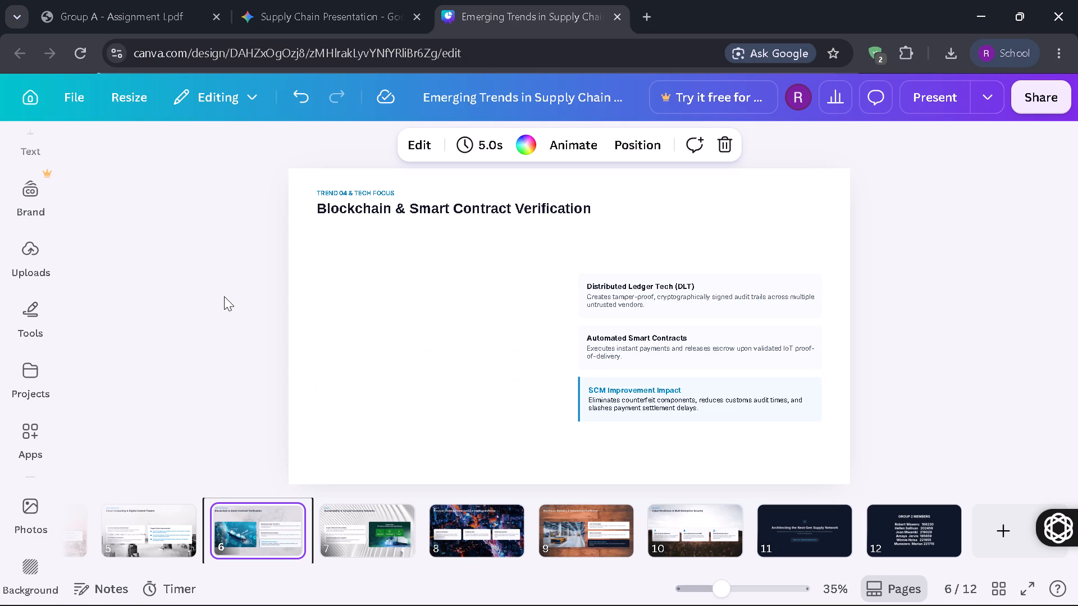
key(Left)
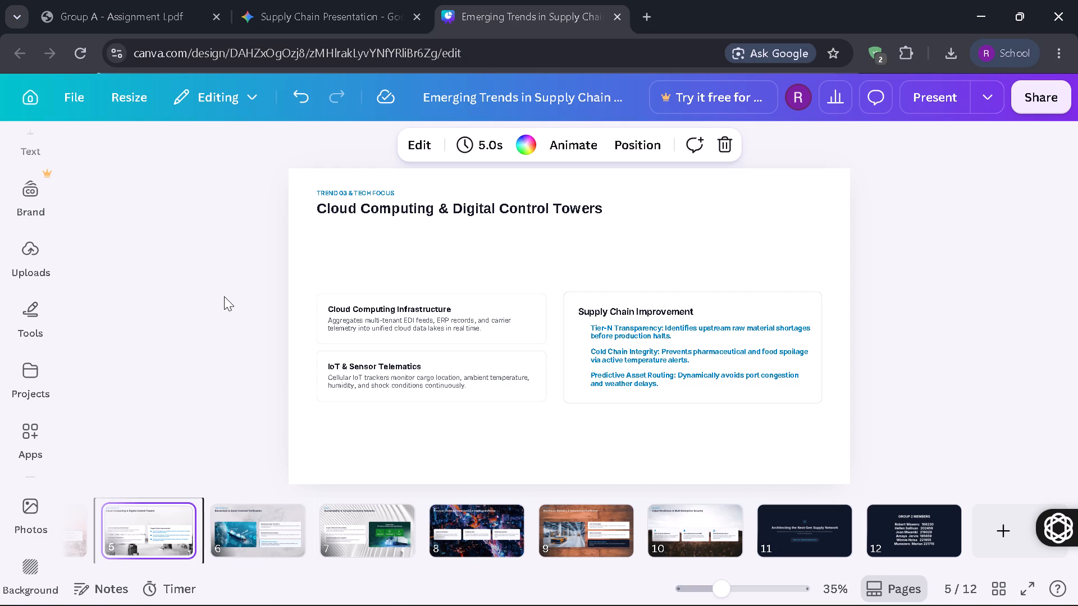
key(Left)
key(Left)
key(Left)
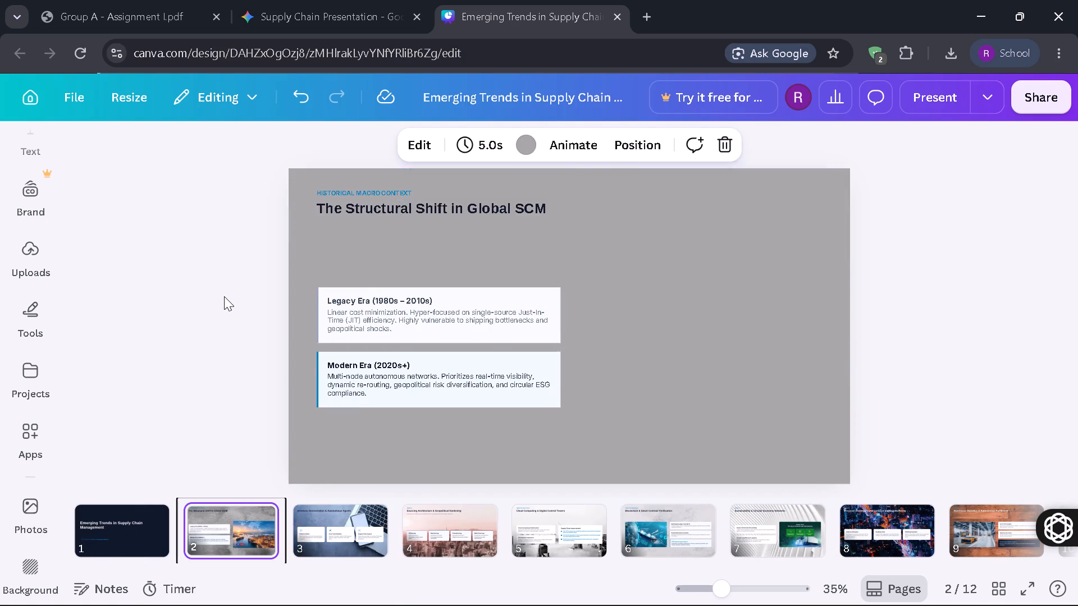
key(Left)
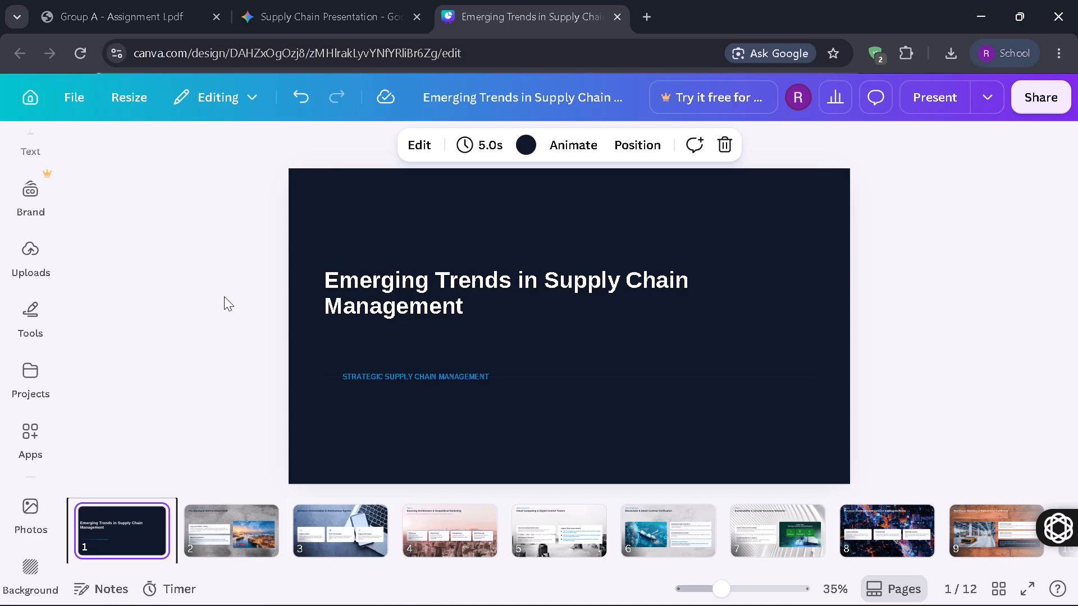
click(914, 188)
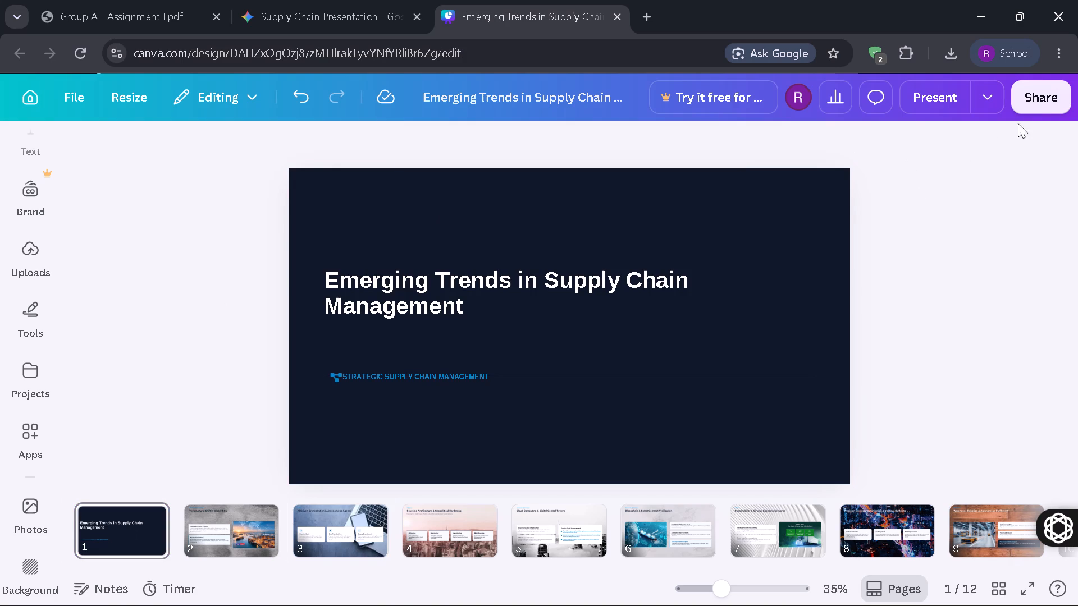
Retry the PPTX download of all pages and inspect the flagged premium image's thumbnail.
click(1050, 100)
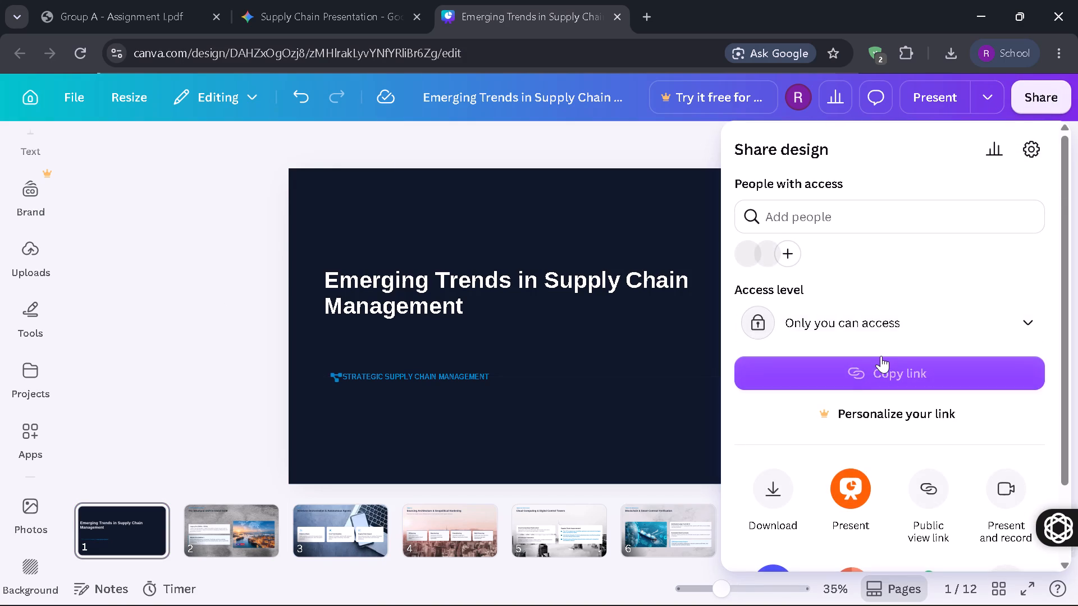
scroll(881, 356, down, 3)
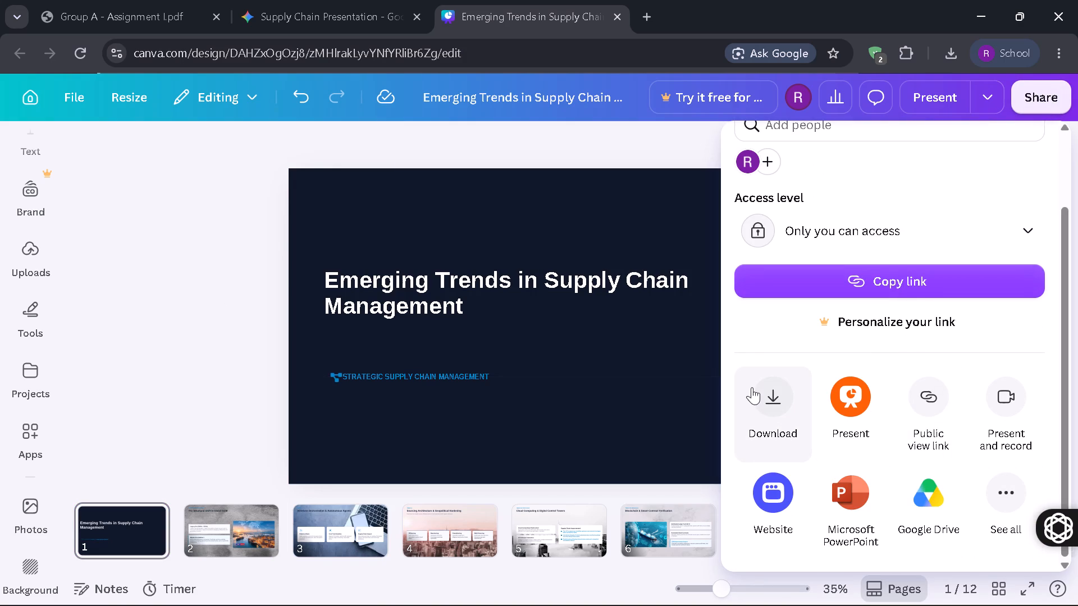
click(769, 398)
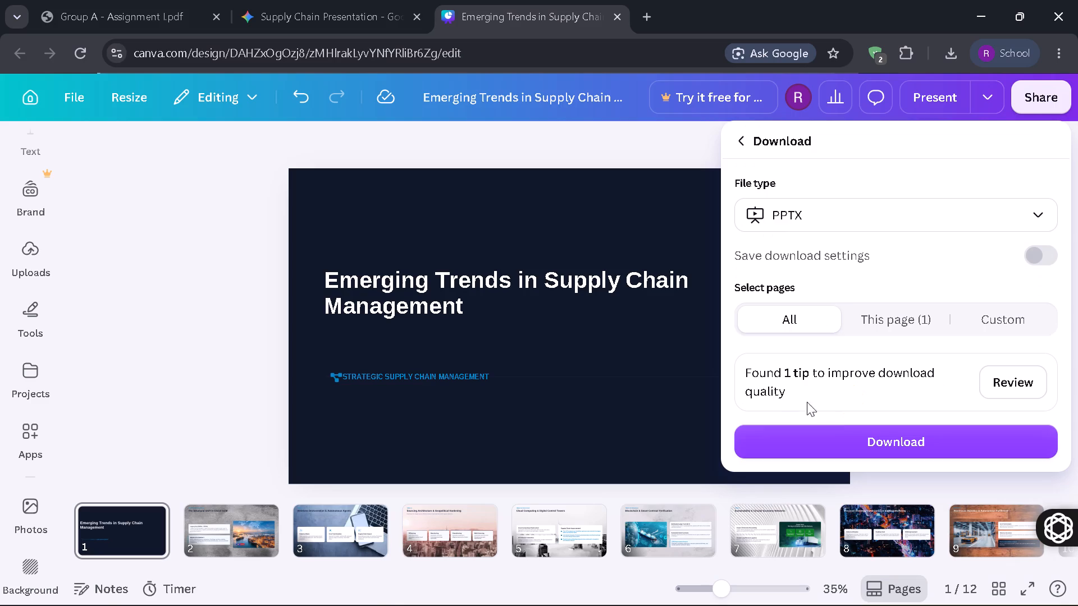
click(863, 431)
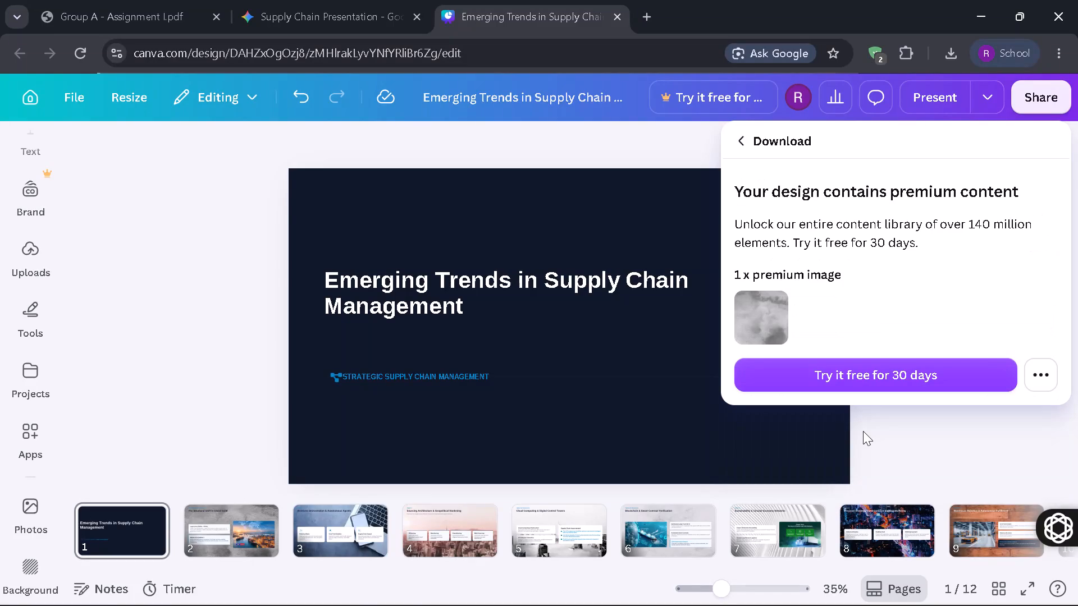
click(775, 320)
click(775, 320)
double_click(775, 320)
click(220, 288)
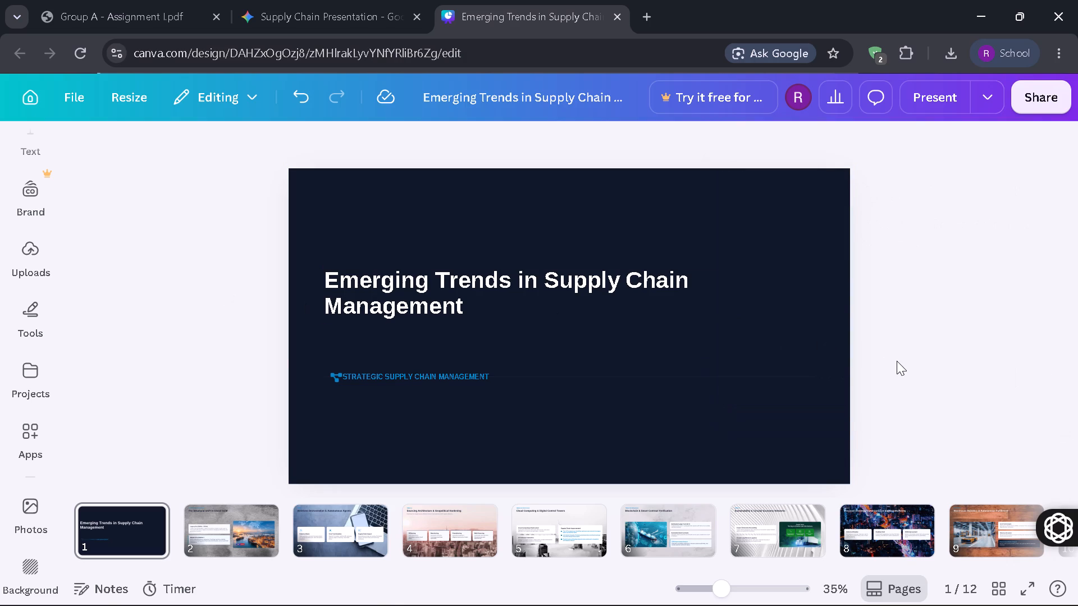
Look through the slides forward to slide 11 and back again, comparing their backgrounds with the flagged grey premium image.
click(897, 361)
key(Right)
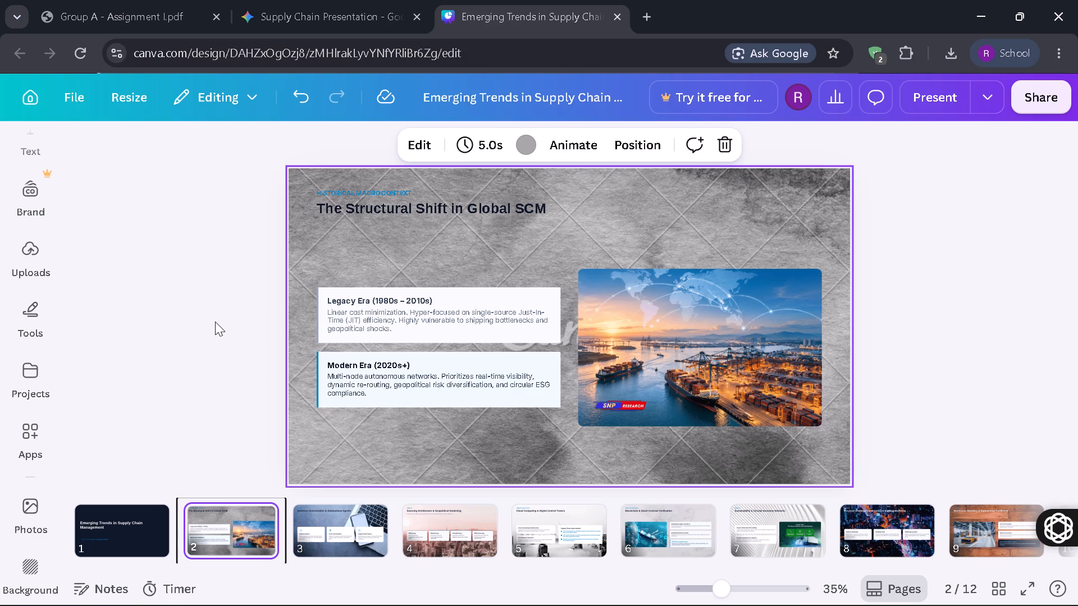
key(Right)
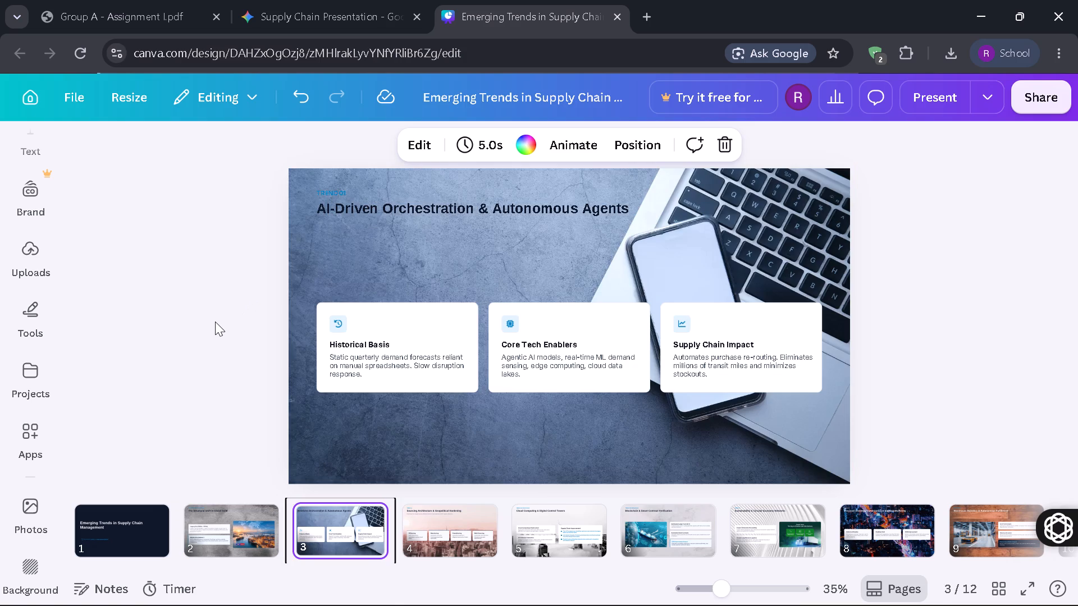
key(Right)
key(Right)
key(Right)
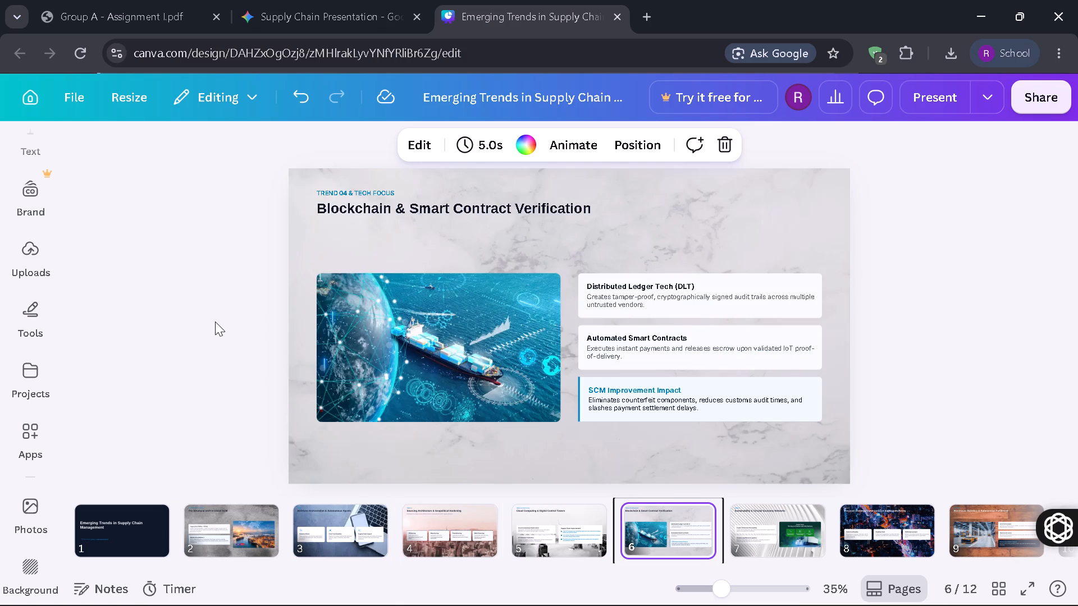
key(Right)
key(Right)
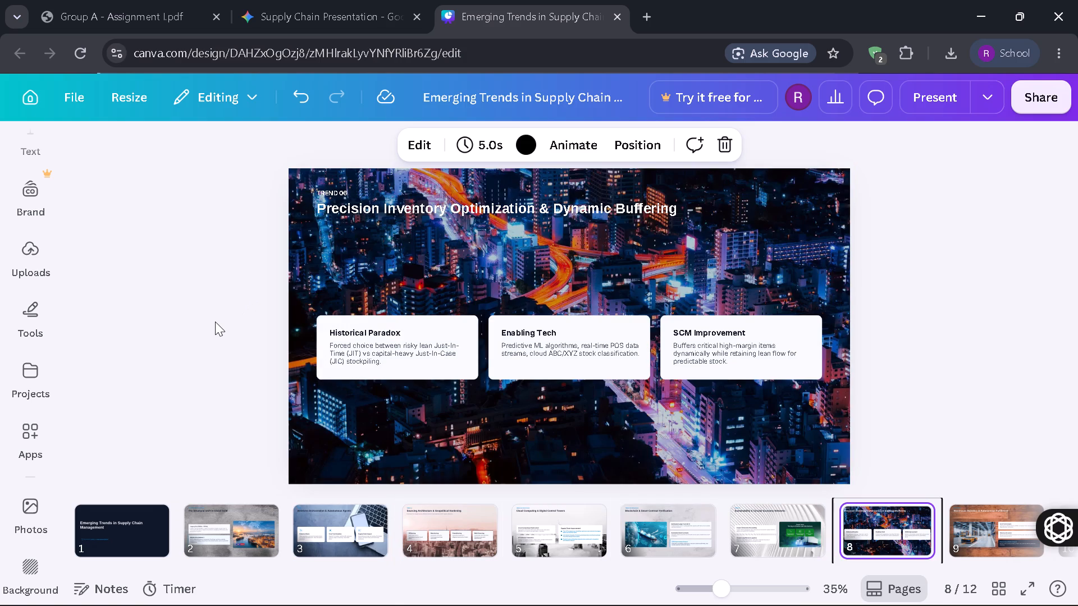
key(Right)
key(Right)
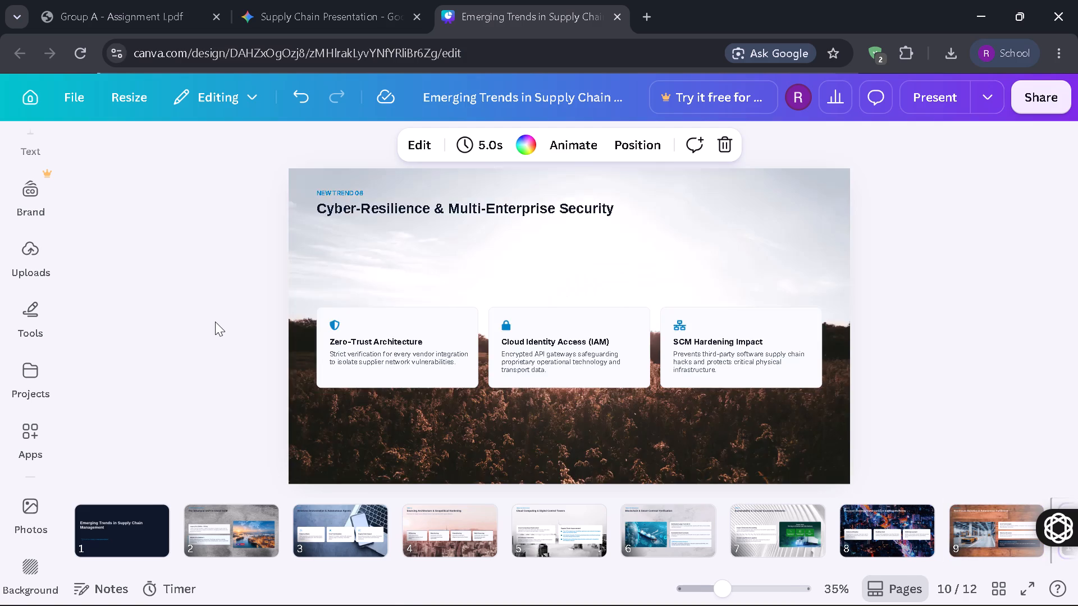
key(Right)
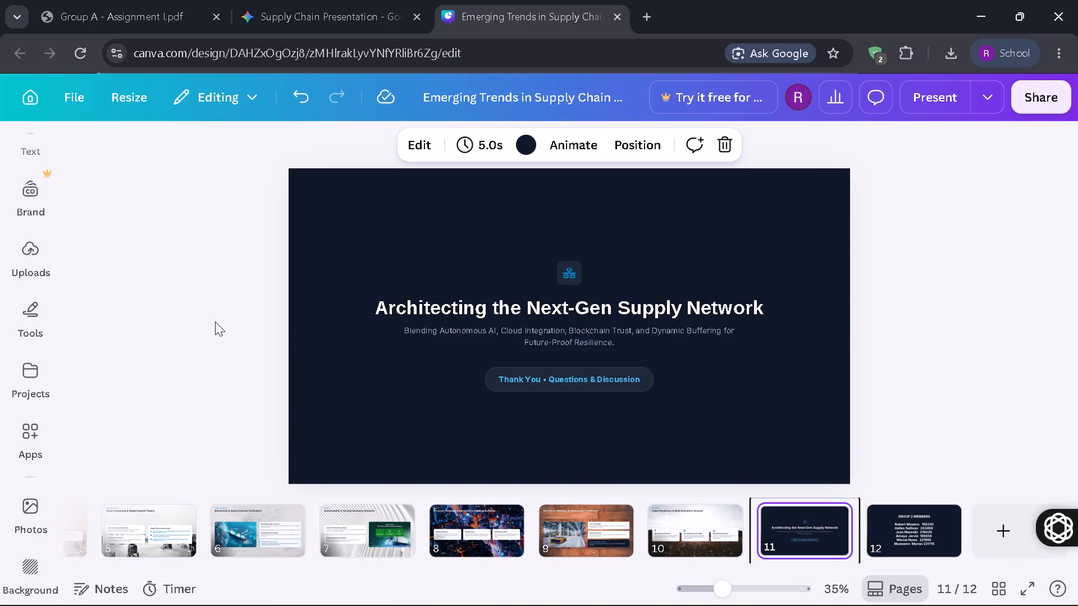
key(Left)
key(Left)
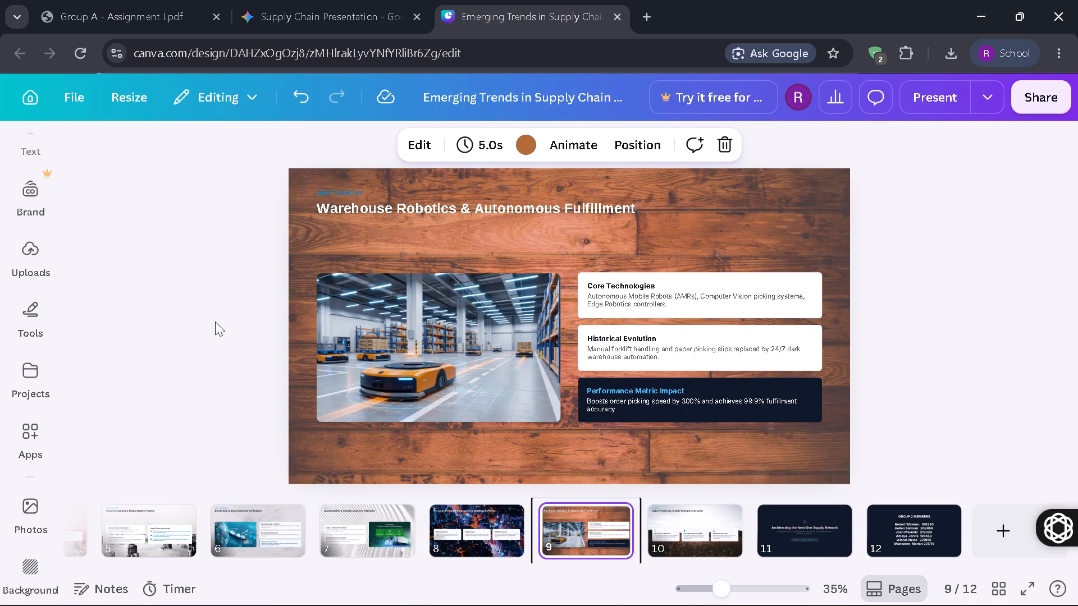
key(Left)
key(Left)
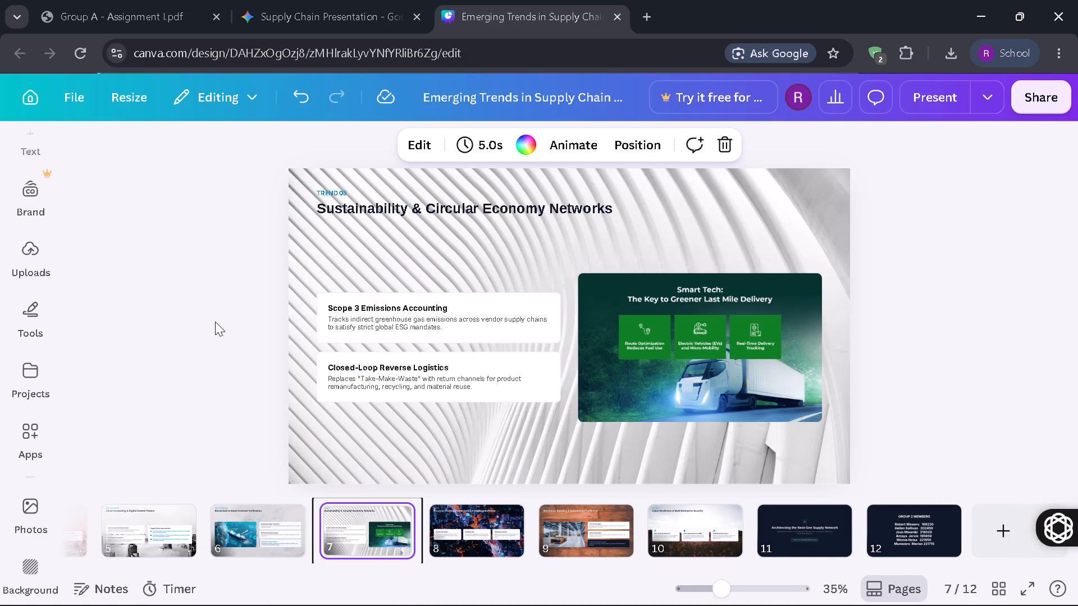
key(Left)
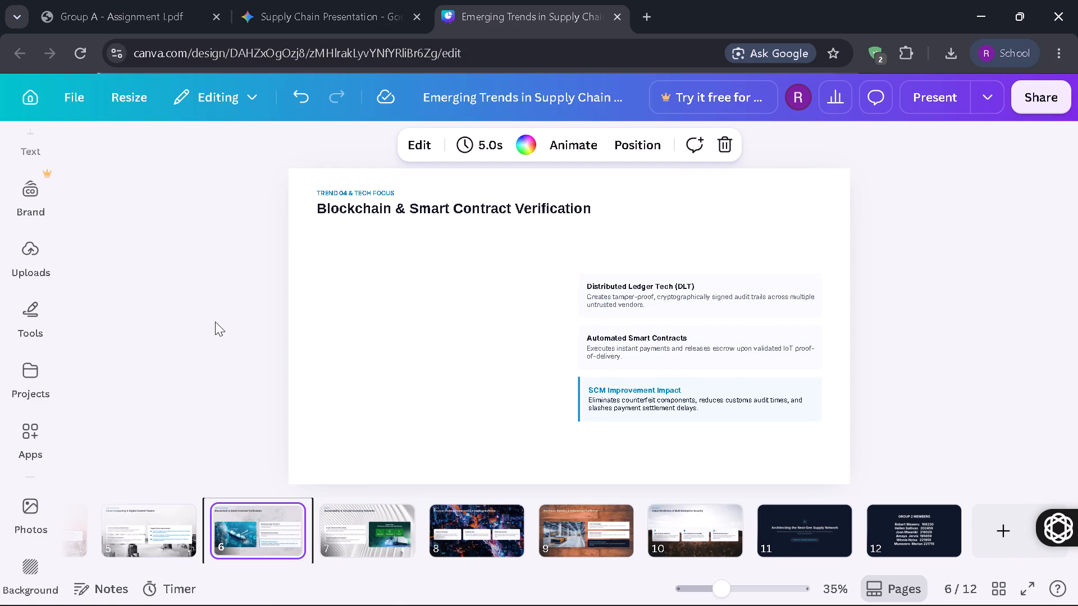
key(Left)
key(Left)
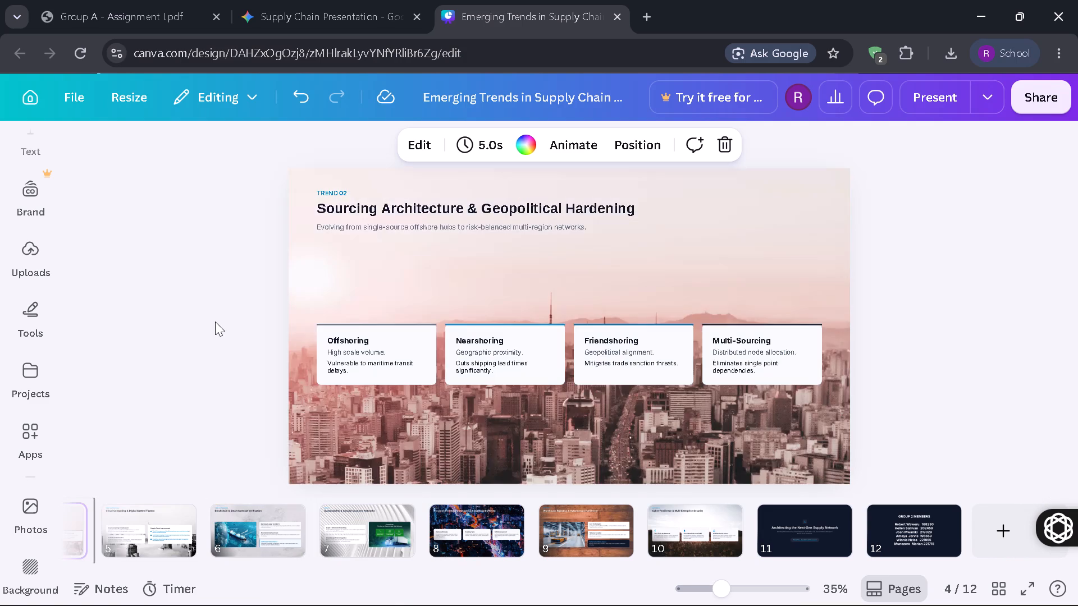
Return to the title slide and make the presentation available for offline use on this device.
key(Left)
key(Left)
key(Left)
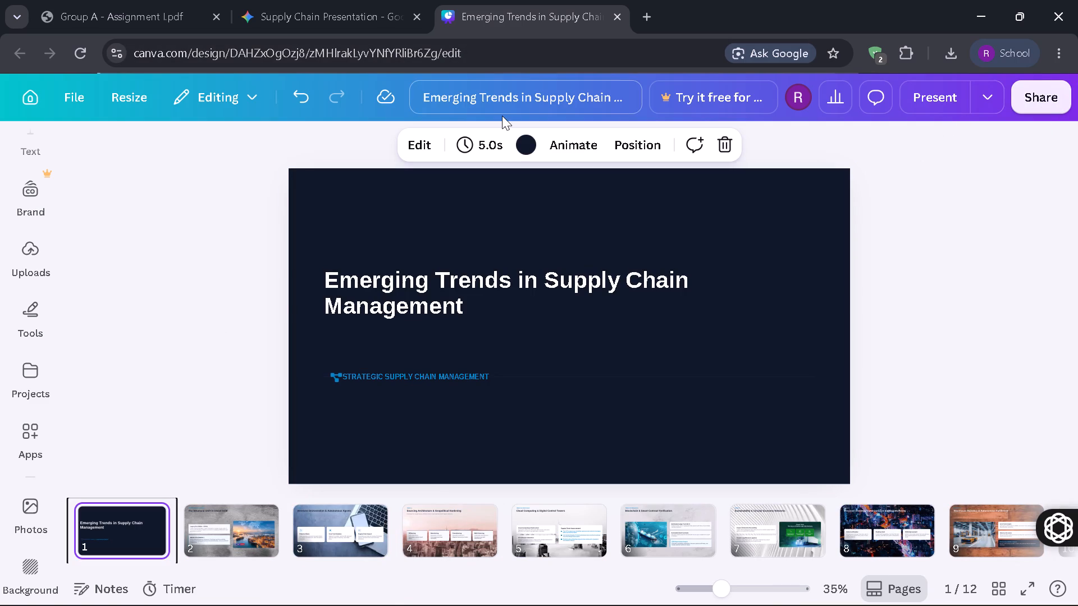
click(386, 96)
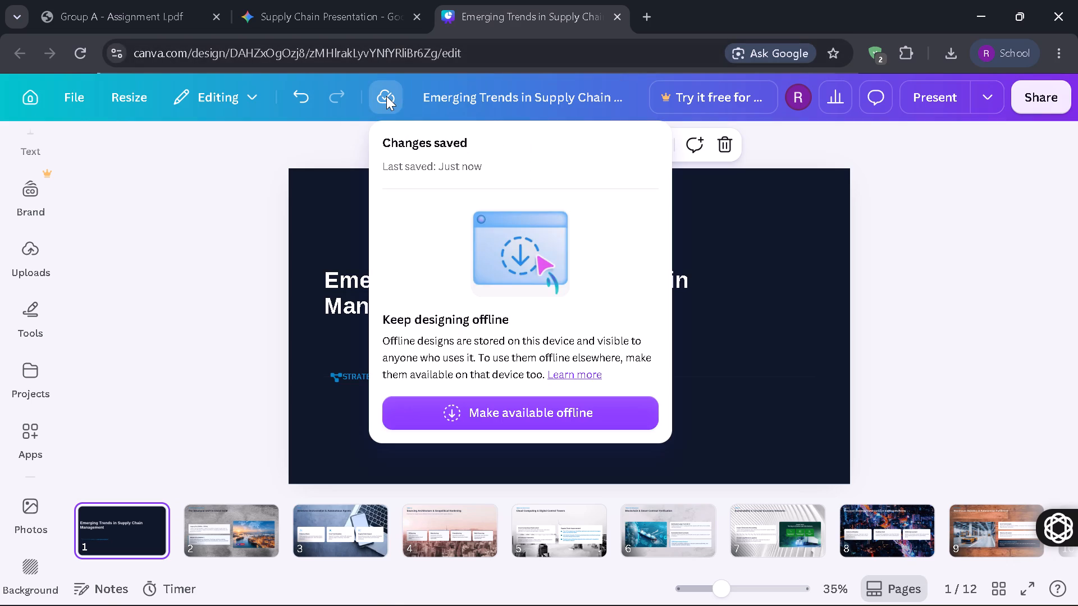
click(536, 409)
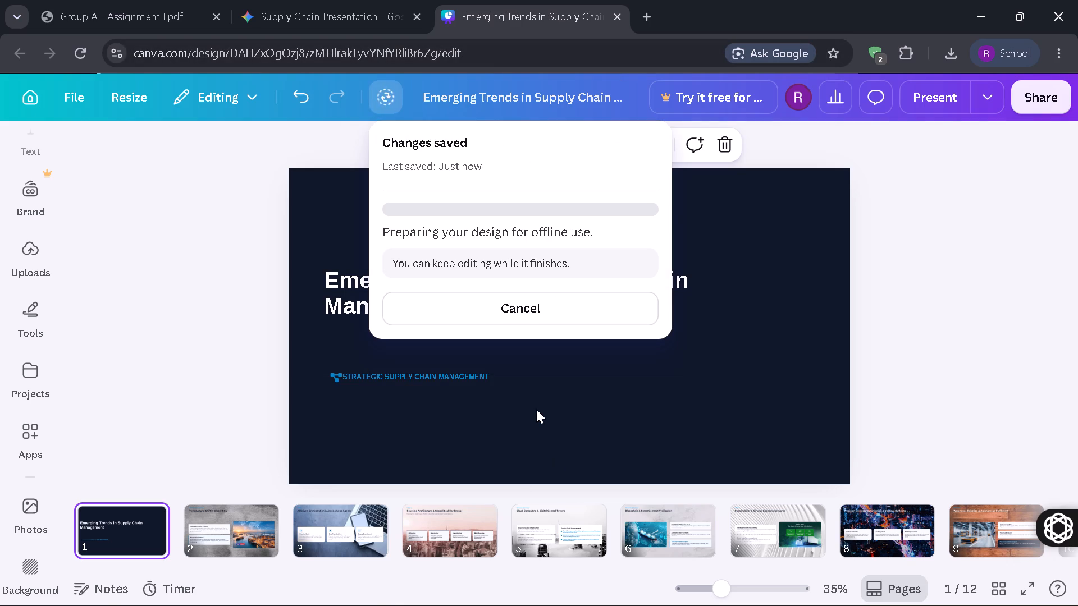